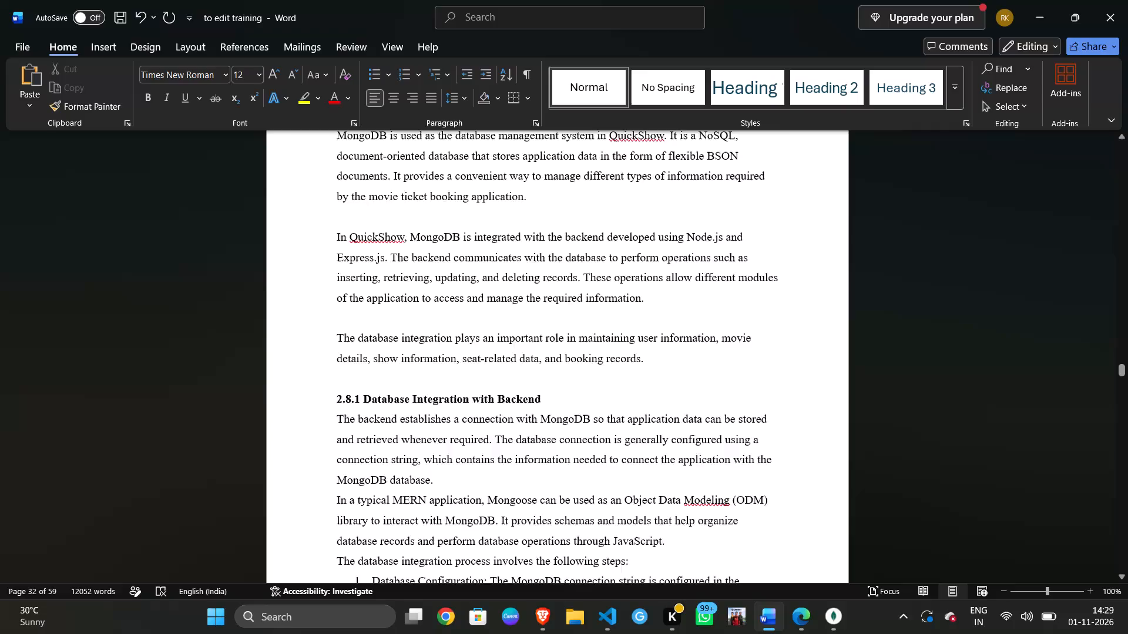
Insert blank lines in section 2.8.1 before the paragraphs starting "In a typical MERN application" and "The database integration process involves".
{"action": "scroll", "coordinate": [644, 384], "scroll_direction": "down", "scroll_amount": 1}
{"action": "key", "text": "Return"}
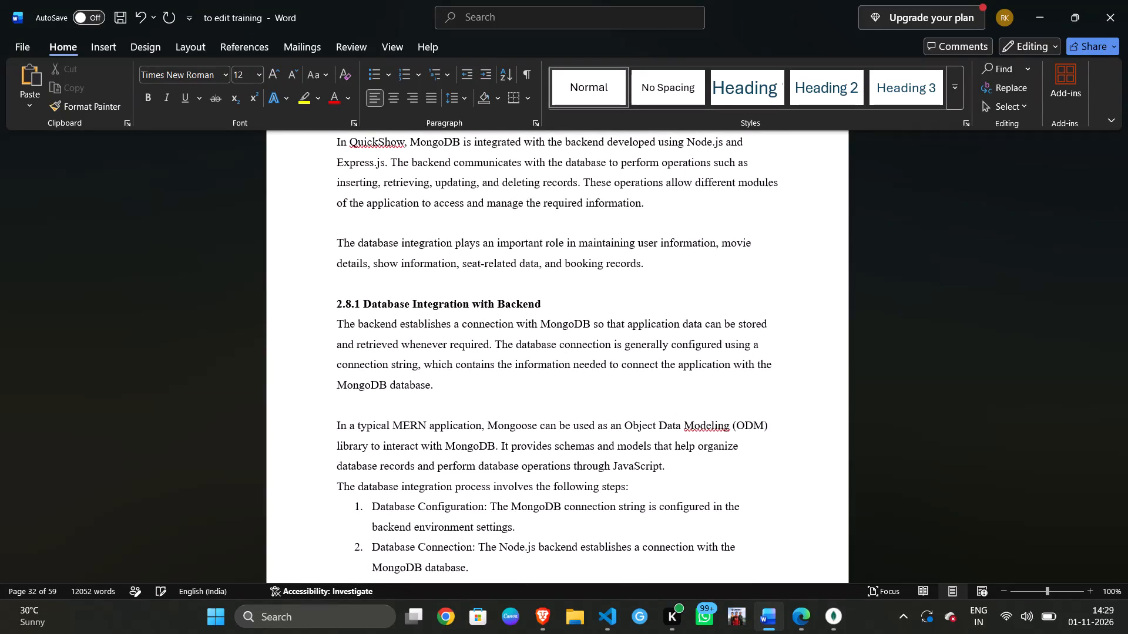
{"action": "scroll", "coordinate": [453, 390], "scroll_direction": "down", "scroll_amount": 1}
{"action": "left_click", "coordinate": [676, 376]}
{"action": "key", "text": "Return"}
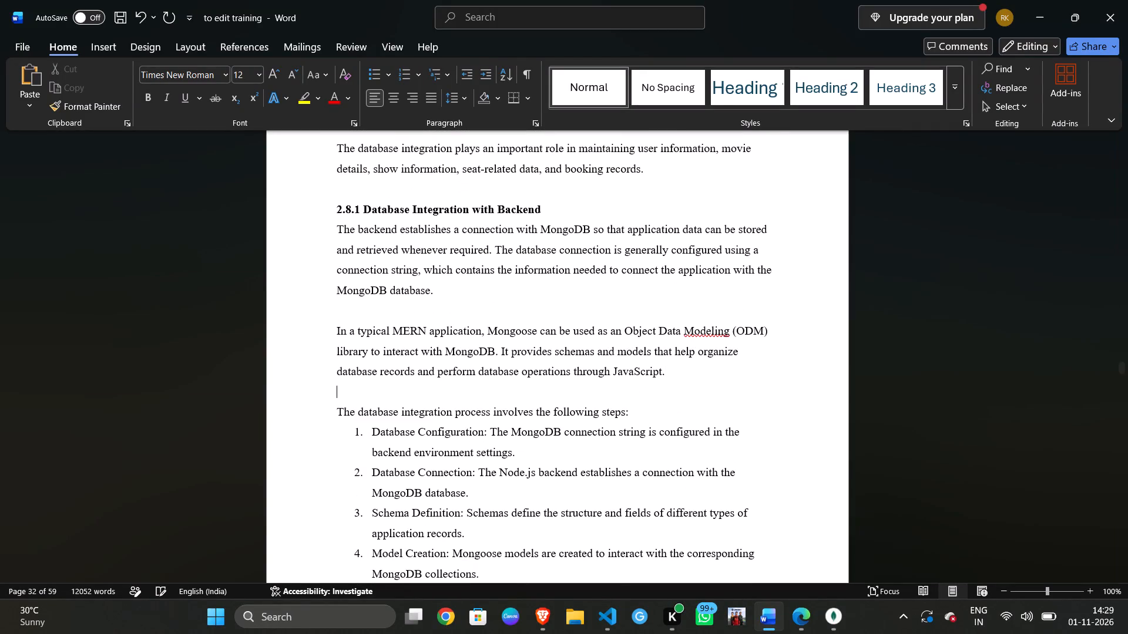
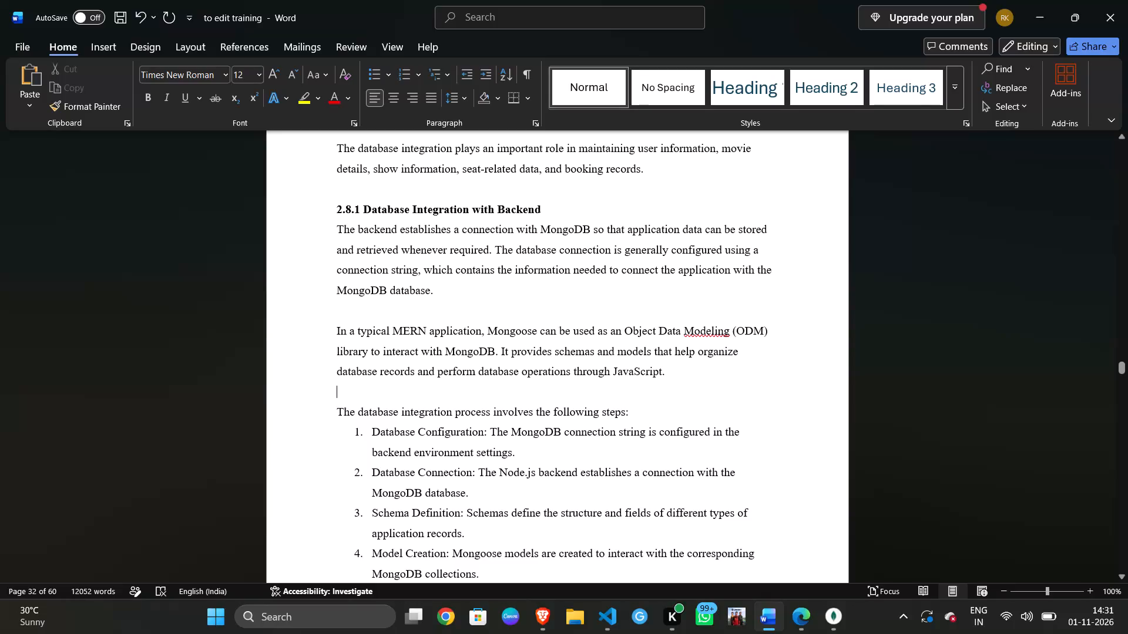
Bold the label "Database Configuration:" in the first numbered item of section 2.8.1.
{"action": "left_click_drag", "start_coordinate": [486, 434], "coordinate": [391, 431]}
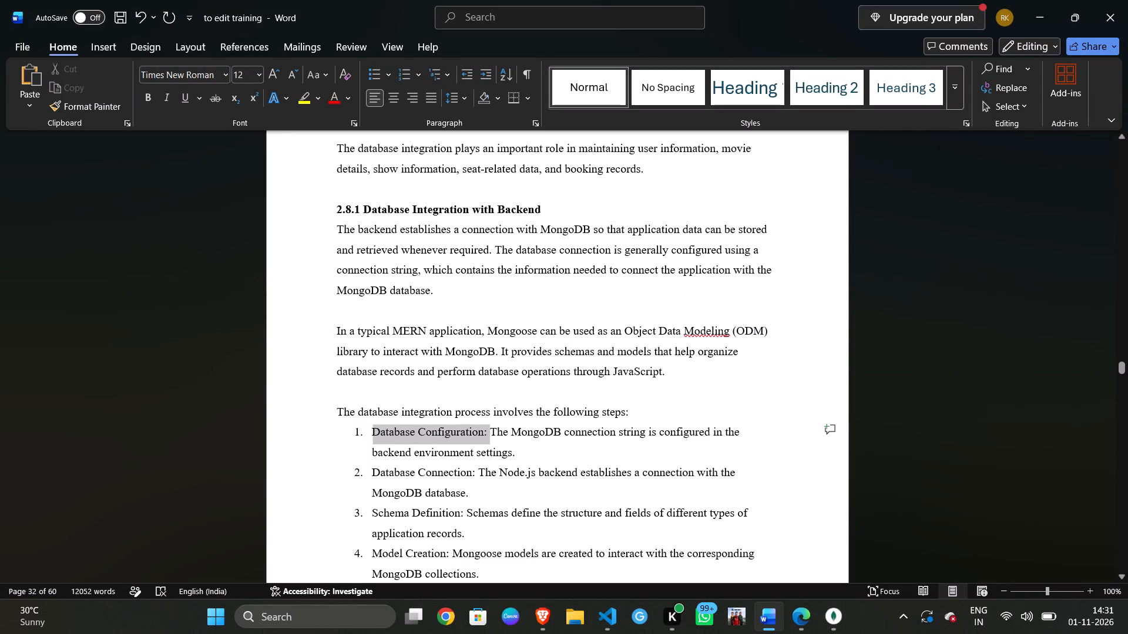
{"action": "left_click_drag", "start_coordinate": [391, 431], "coordinate": [388, 432]}
{"action": "left_click", "coordinate": [488, 433]}
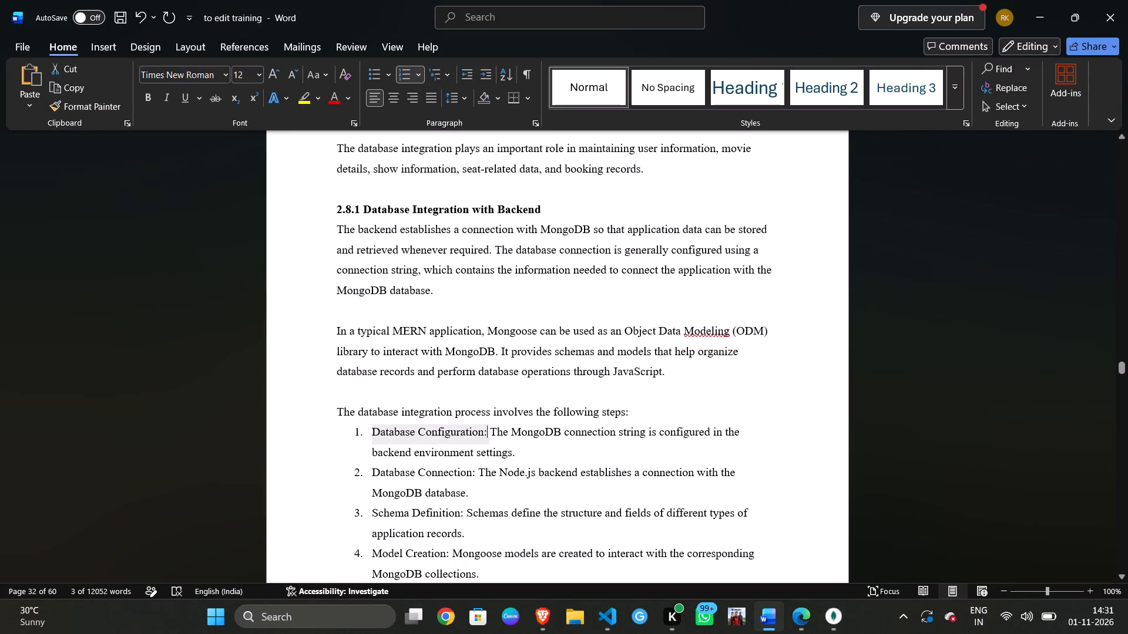
{"action": "left_click_drag", "start_coordinate": [487, 433], "coordinate": [355, 433]}
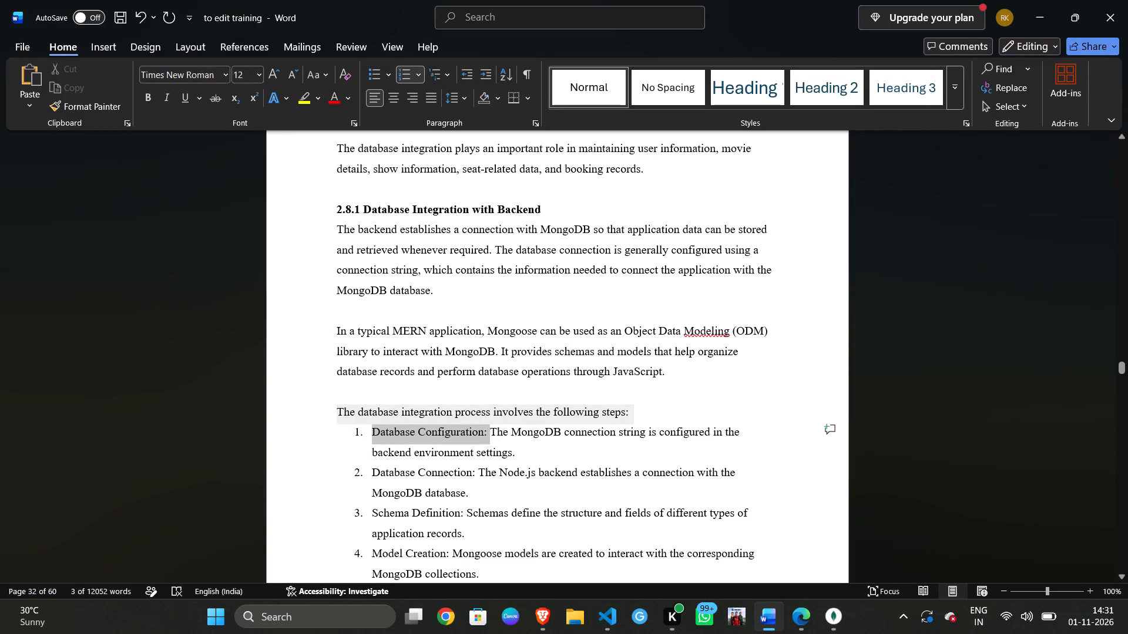
{"action": "left_click_drag", "start_coordinate": [355, 433], "coordinate": [351, 433]}
{"action": "left_click", "coordinate": [349, 436]}
{"action": "left_click_drag", "start_coordinate": [354, 430], "coordinate": [401, 433]}
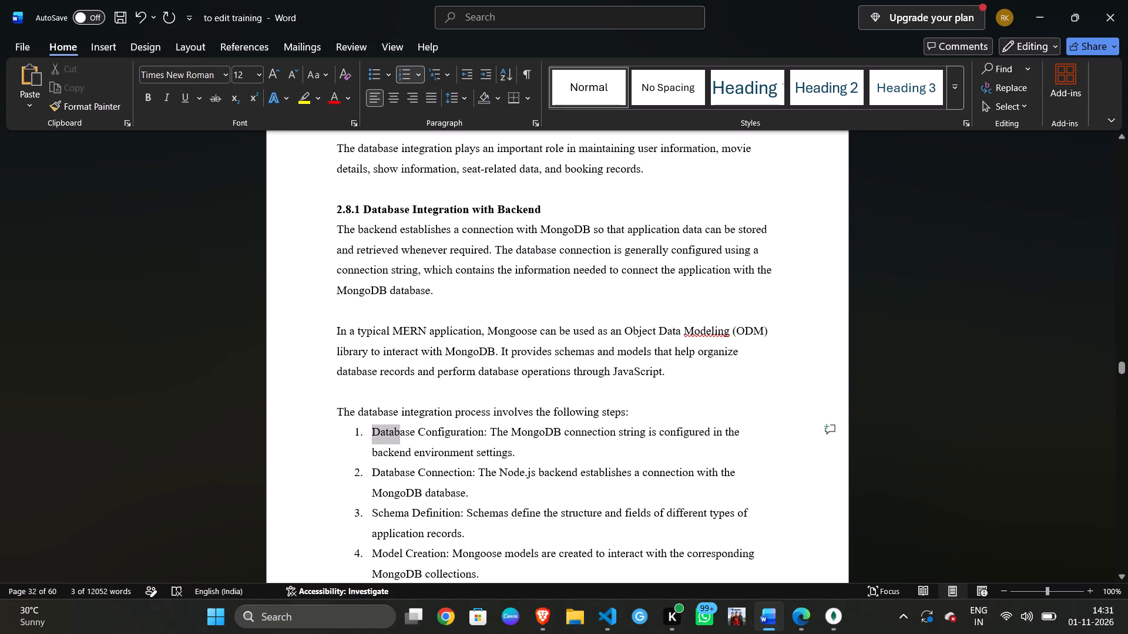
{"action": "left_click_drag", "start_coordinate": [401, 433], "coordinate": [486, 431]}
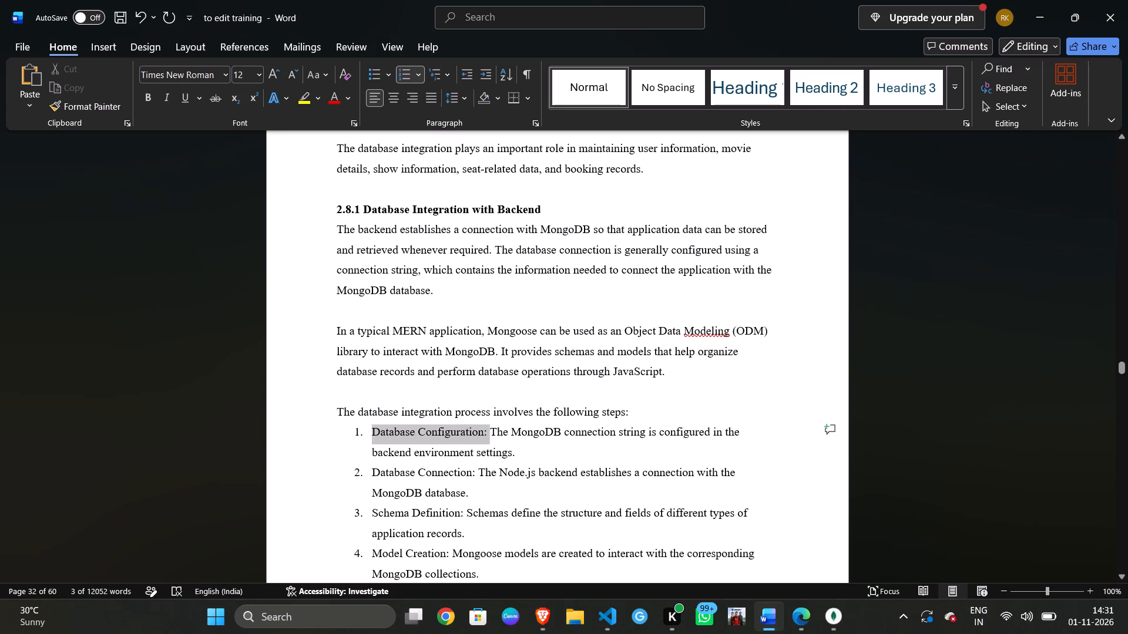
{"action": "left_click_drag", "start_coordinate": [486, 431], "coordinate": [488, 432]}
{"action": "key", "text": "ctrl+b"}
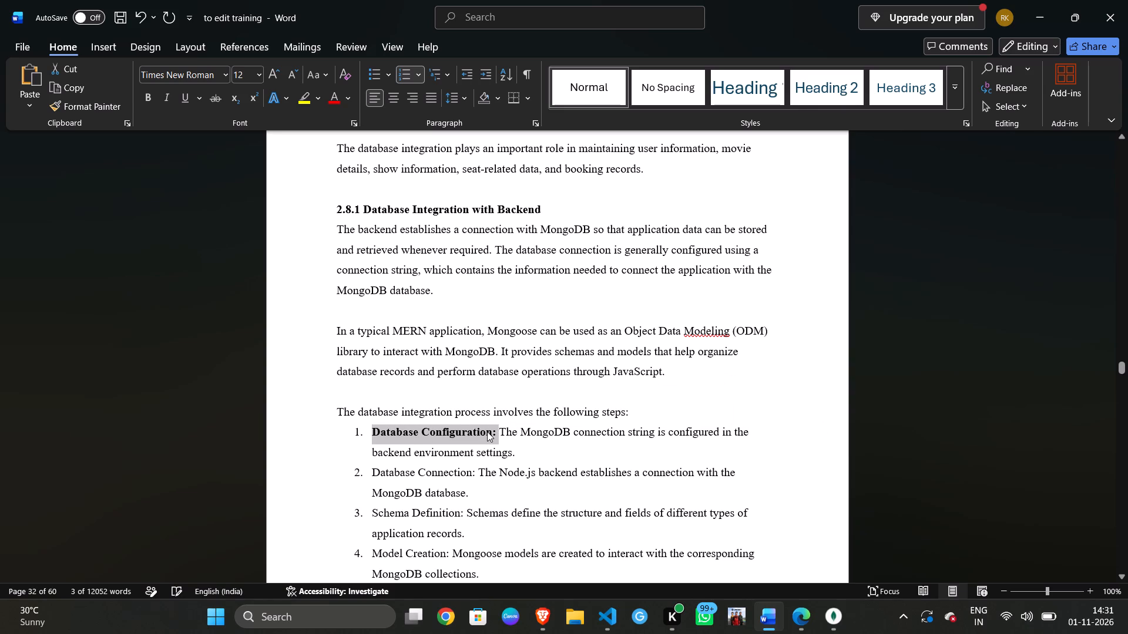
Bold the list numbers of the database integration steps in section 2.8.1.
{"action": "left_click", "coordinate": [362, 433]}
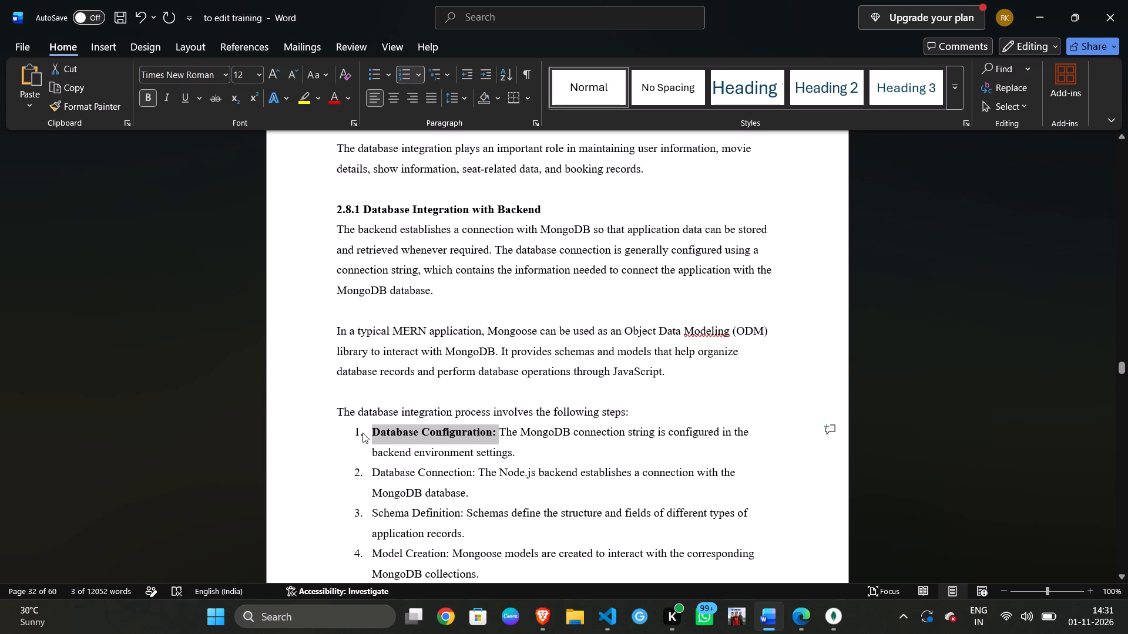
{"action": "left_click", "coordinate": [364, 433]}
{"action": "left_click_drag", "start_coordinate": [363, 433], "coordinate": [347, 433]}
{"action": "left_click", "coordinate": [356, 433]}
{"action": "double_click", "coordinate": [361, 433]}
{"action": "key", "text": "ctrl+b"}
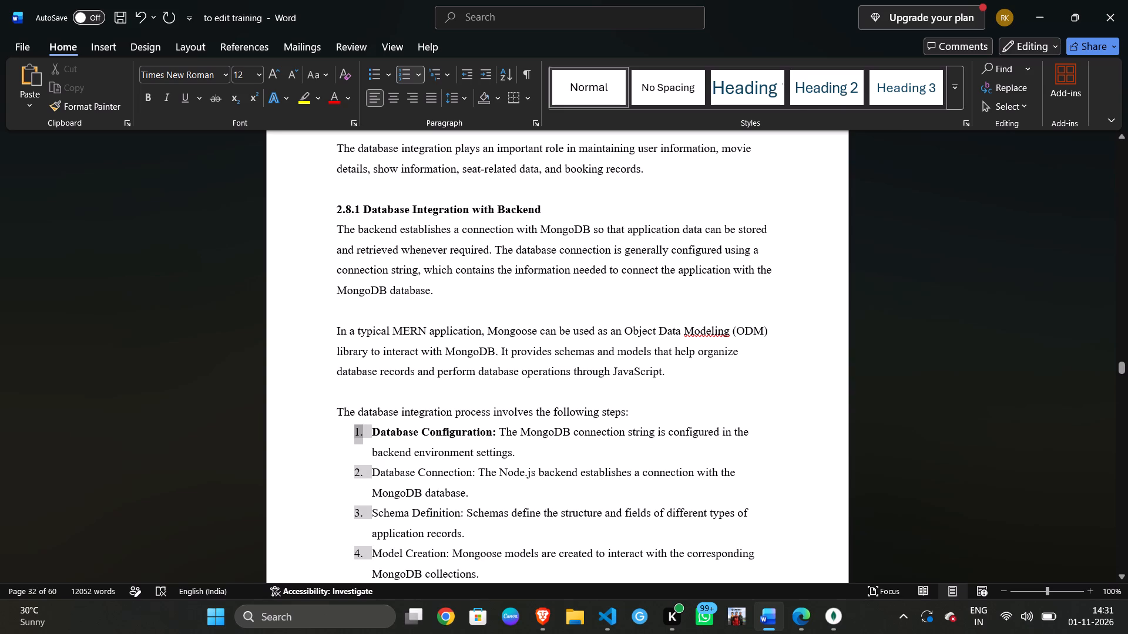
{"action": "left_click", "coordinate": [368, 435]}
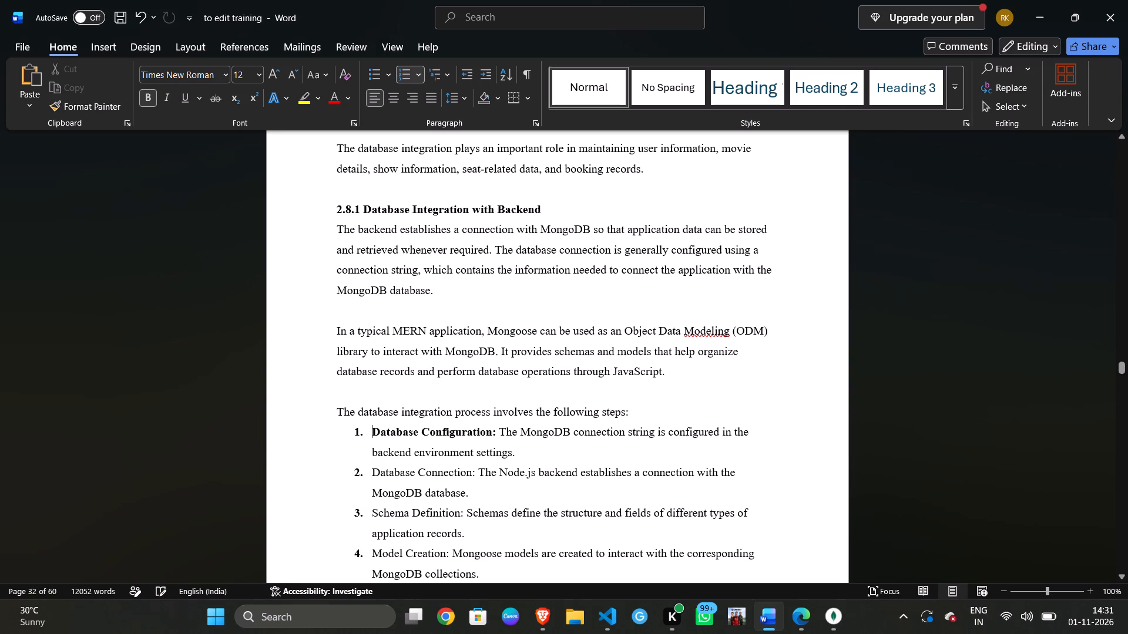
Bold the labels "Database Connection", "Schema Definition:" and "Model Creation:" in items 2 to 4 of the section 2.8.1 list.
{"action": "scroll", "coordinate": [353, 462], "scroll_direction": "down", "scroll_amount": 1}
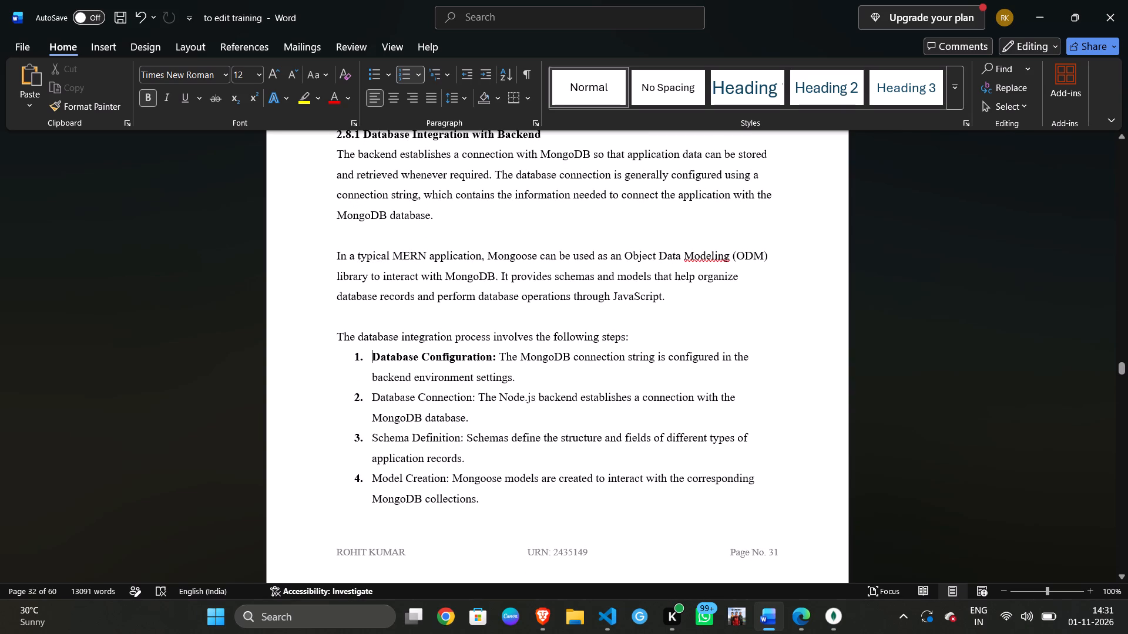
{"action": "left_click_drag", "start_coordinate": [476, 398], "coordinate": [371, 394]}
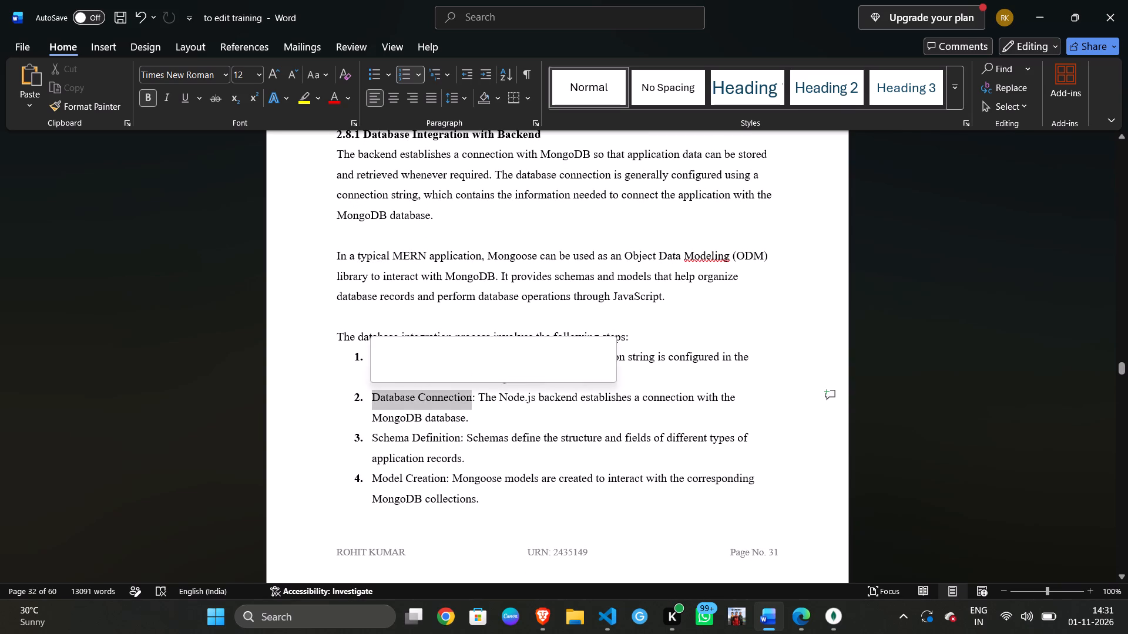
{"action": "key", "text": "ctrl+b"}
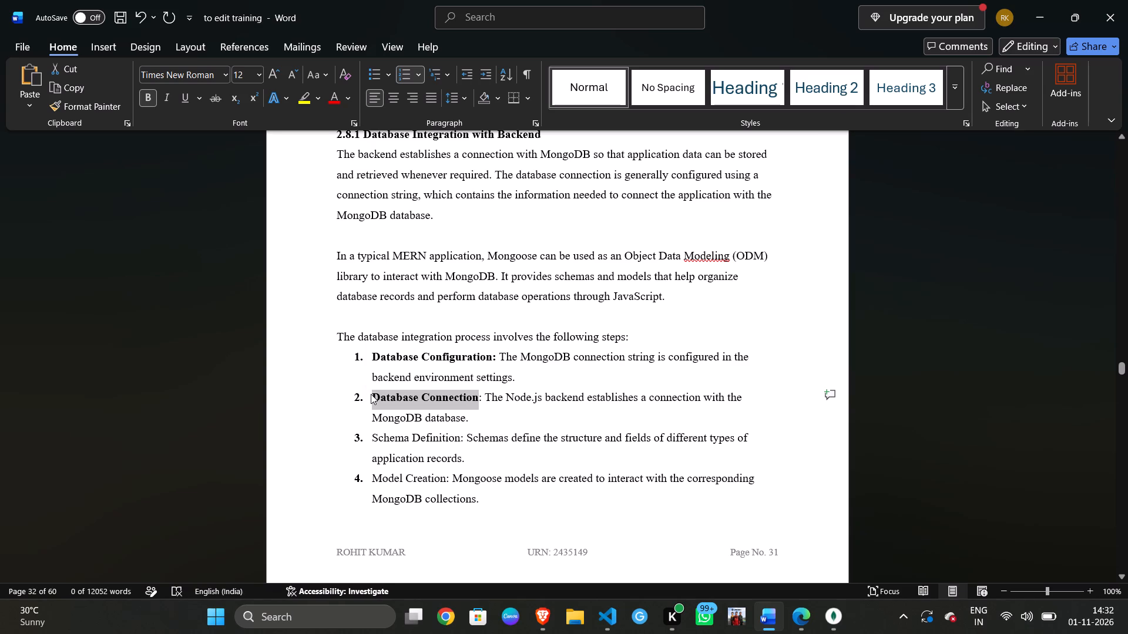
{"action": "left_click_drag", "start_coordinate": [465, 441], "coordinate": [422, 441]}
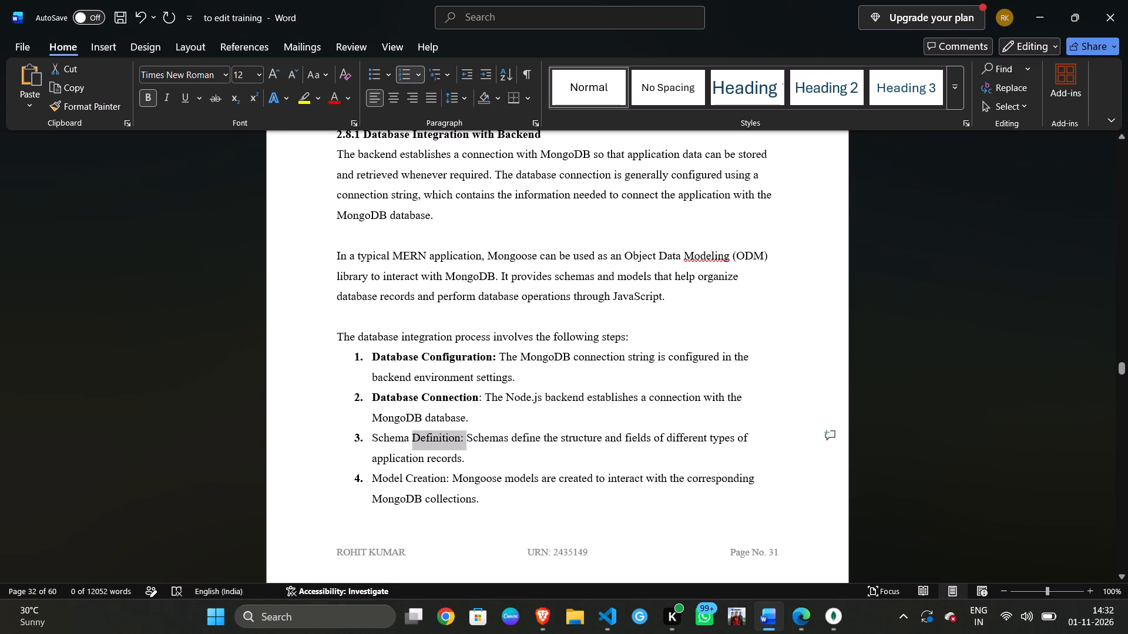
{"action": "left_click_drag", "start_coordinate": [422, 441], "coordinate": [385, 444]}
{"action": "key", "text": "ctrl+b"}
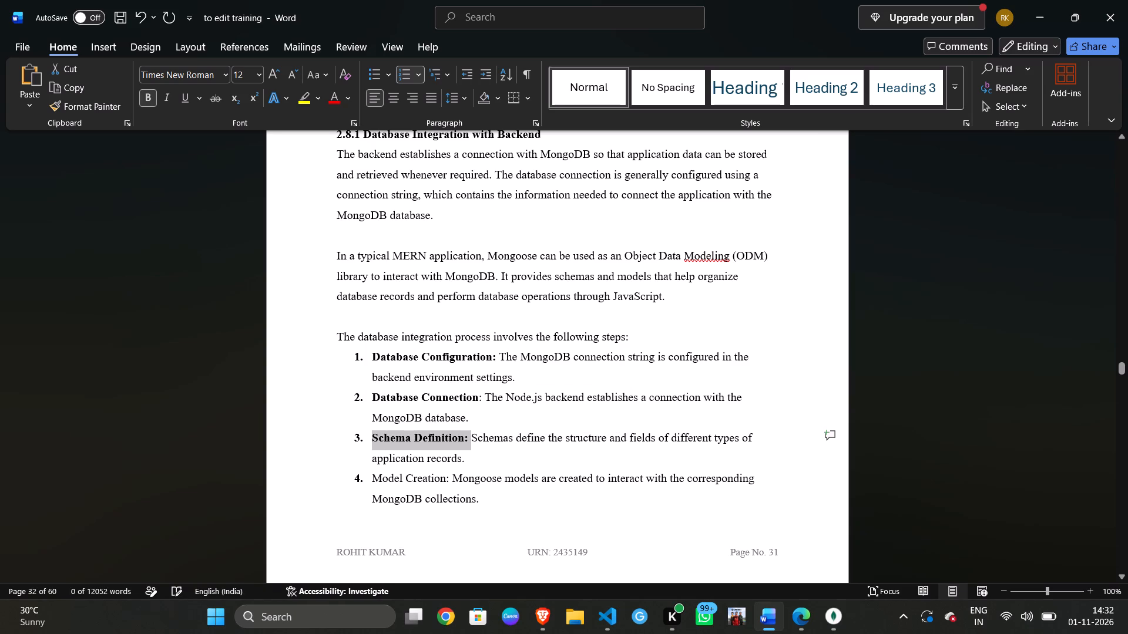
{"action": "left_click_drag", "start_coordinate": [450, 482], "coordinate": [365, 489]}
{"action": "key", "text": "ctrl+b"}
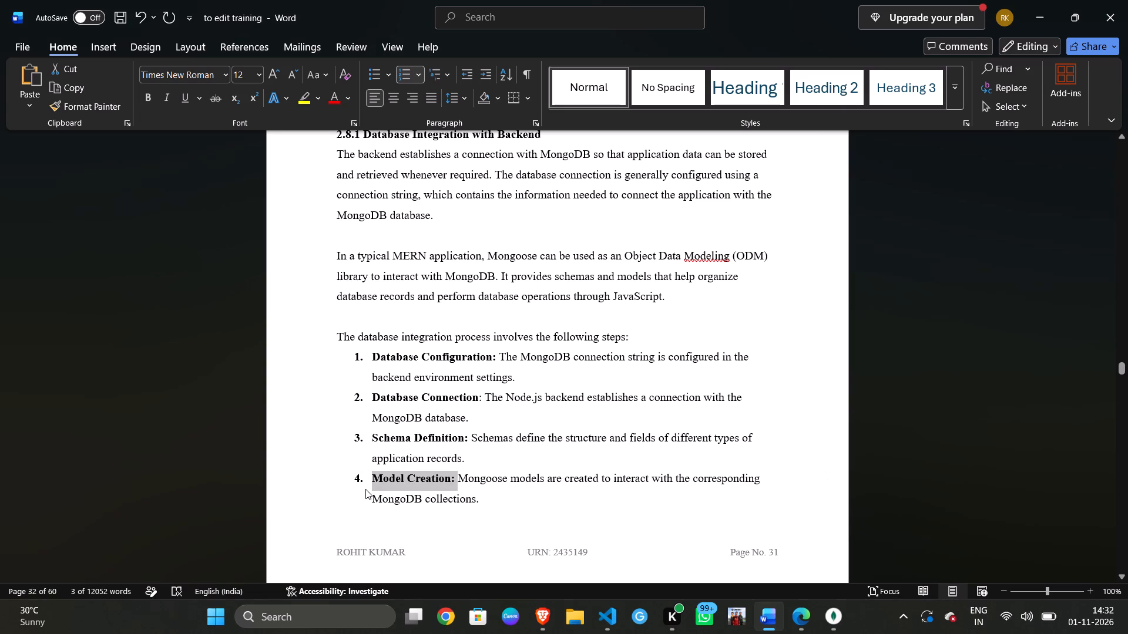
Bold the labels "Database Operations:" and "Response Handling:" in items 5 and 6 of the section 2.8.1 list.
{"action": "scroll", "coordinate": [432, 463], "scroll_direction": "down", "scroll_amount": 2}
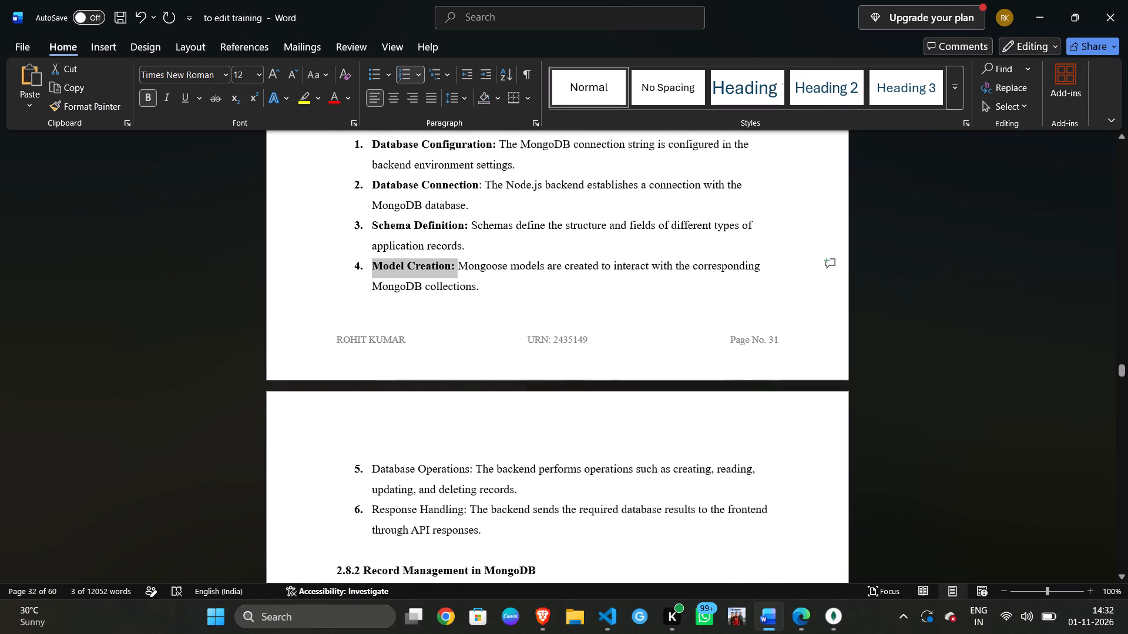
{"action": "scroll", "coordinate": [432, 463], "scroll_direction": "down", "scroll_amount": 1}
{"action": "left_click_drag", "start_coordinate": [473, 441], "coordinate": [362, 447]}
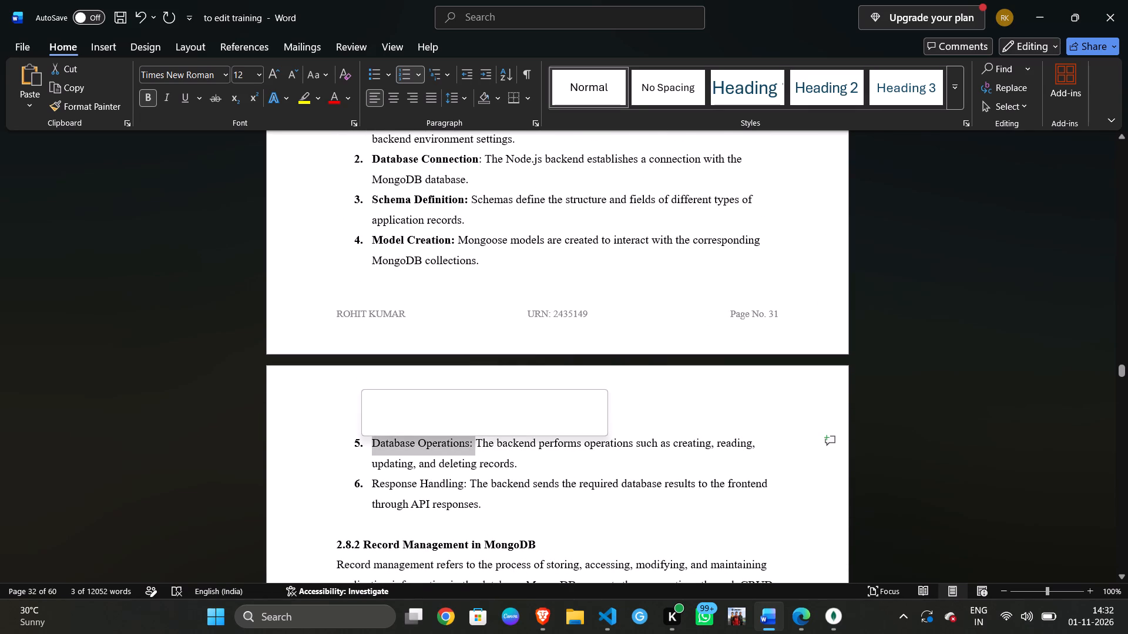
{"action": "key", "text": "ctrl+b"}
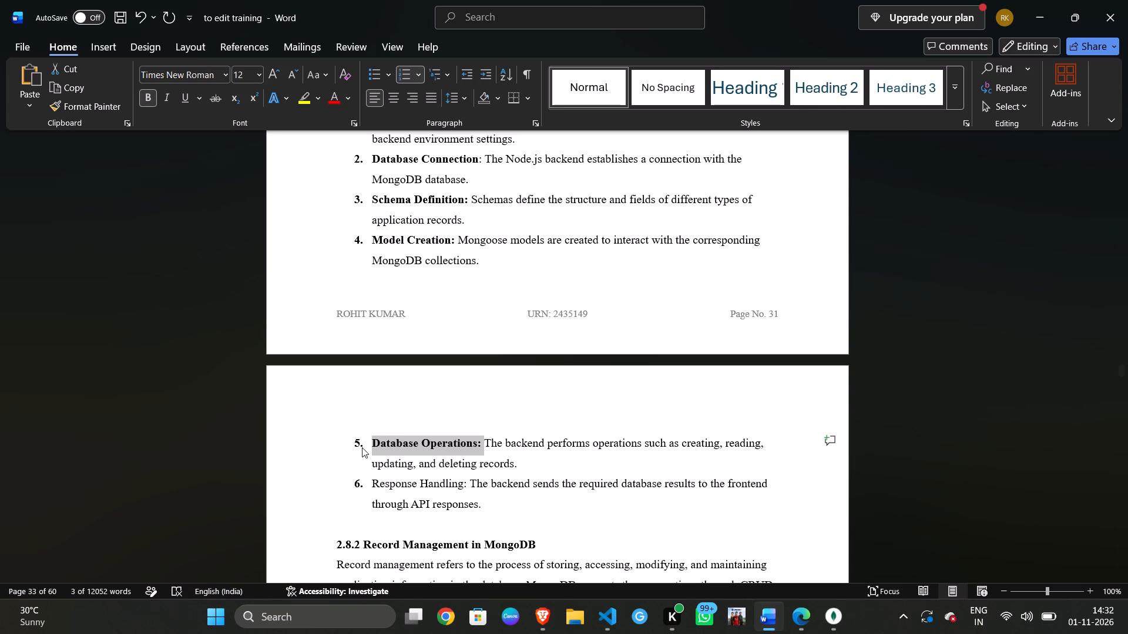
{"action": "left_click_drag", "start_coordinate": [466, 486], "coordinate": [344, 479]}
{"action": "key", "text": "ctrl+b"}
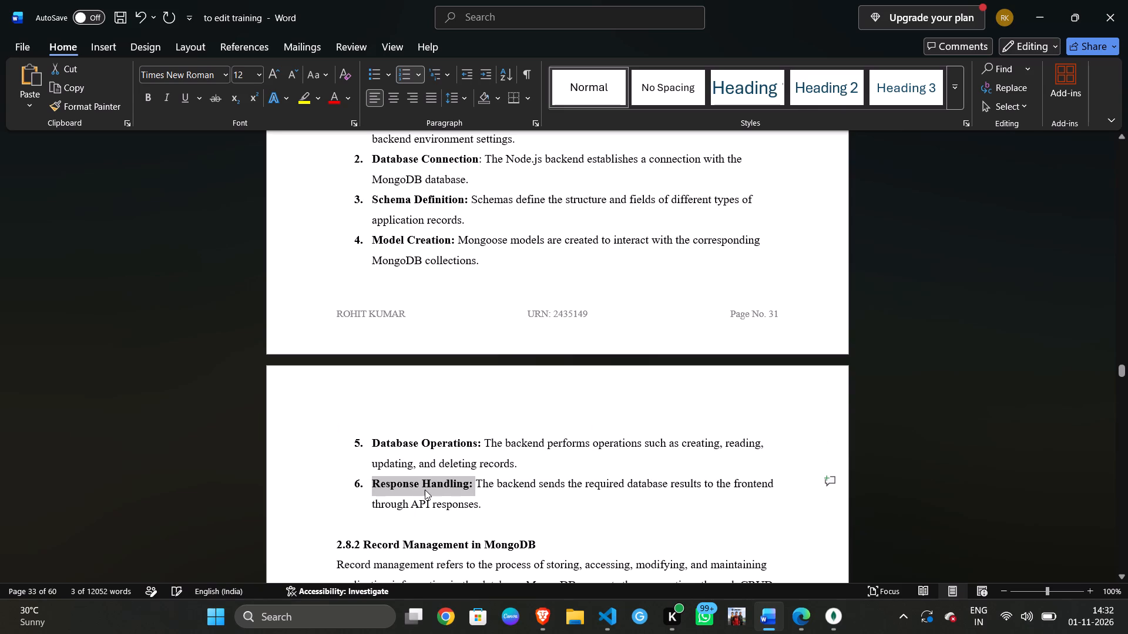
Bold the labels "Create Operation:" and "Read Operation:" in the numbered list of section 2.8.2.
{"action": "scroll", "coordinate": [425, 490], "scroll_direction": "down", "scroll_amount": 1}
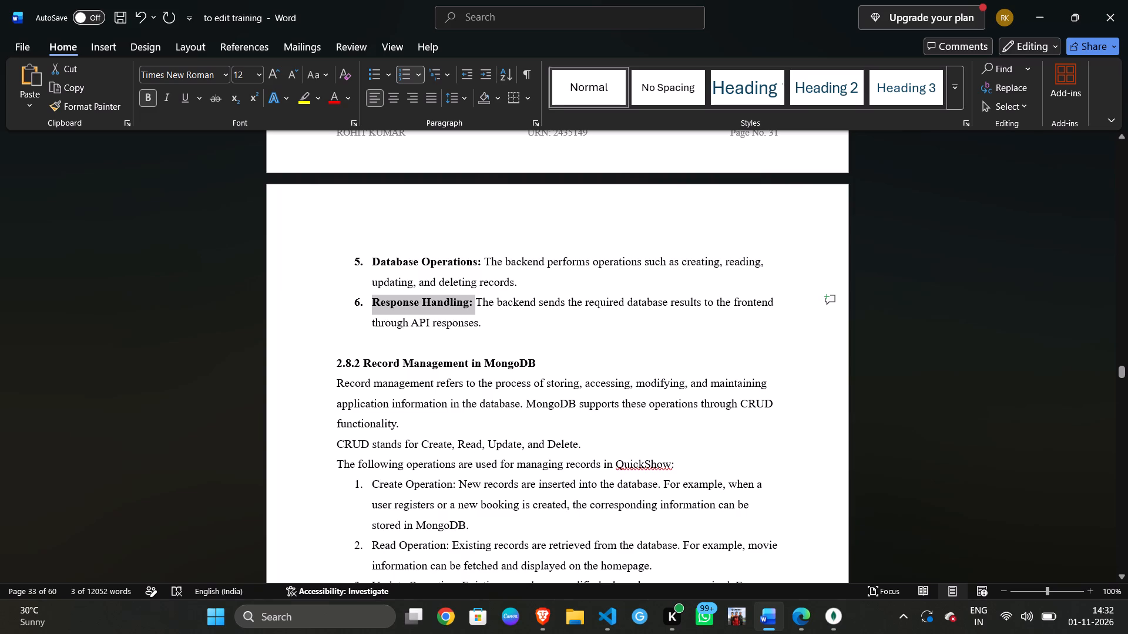
{"action": "left_click_drag", "start_coordinate": [455, 485], "coordinate": [370, 486]}
{"action": "key", "text": "ctrl+b"}
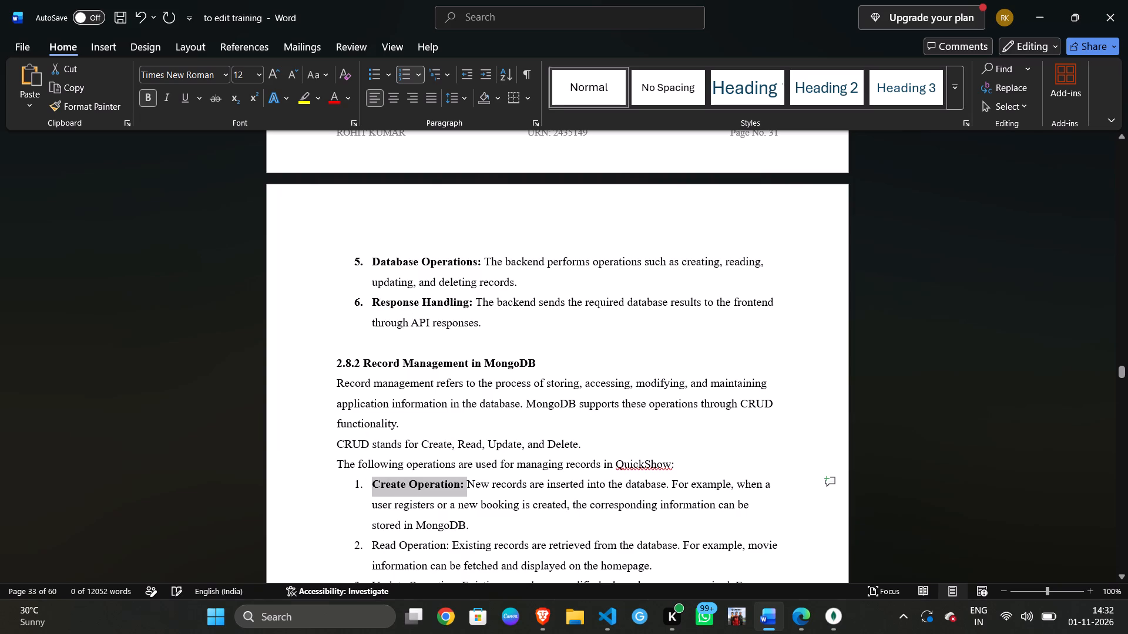
{"action": "left_click_drag", "start_coordinate": [449, 548], "coordinate": [375, 547]}
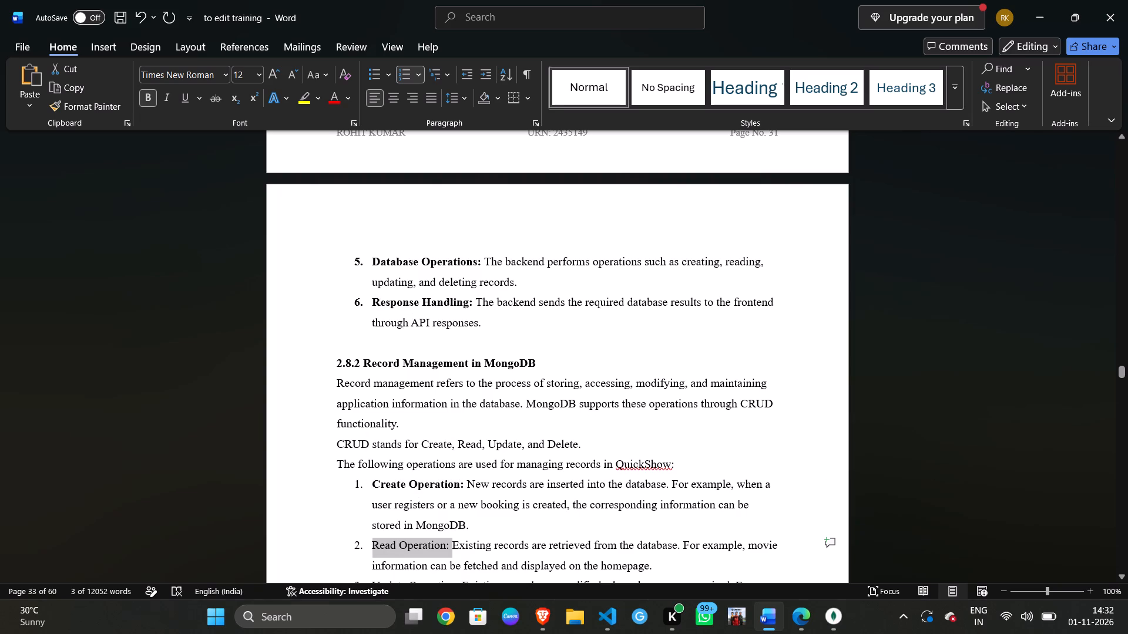
{"action": "key", "text": "ctrl+b"}
Bold the list numbers of the record management operations in section 2.8.2.
{"action": "scroll", "coordinate": [456, 516], "scroll_direction": "down", "scroll_amount": 1}
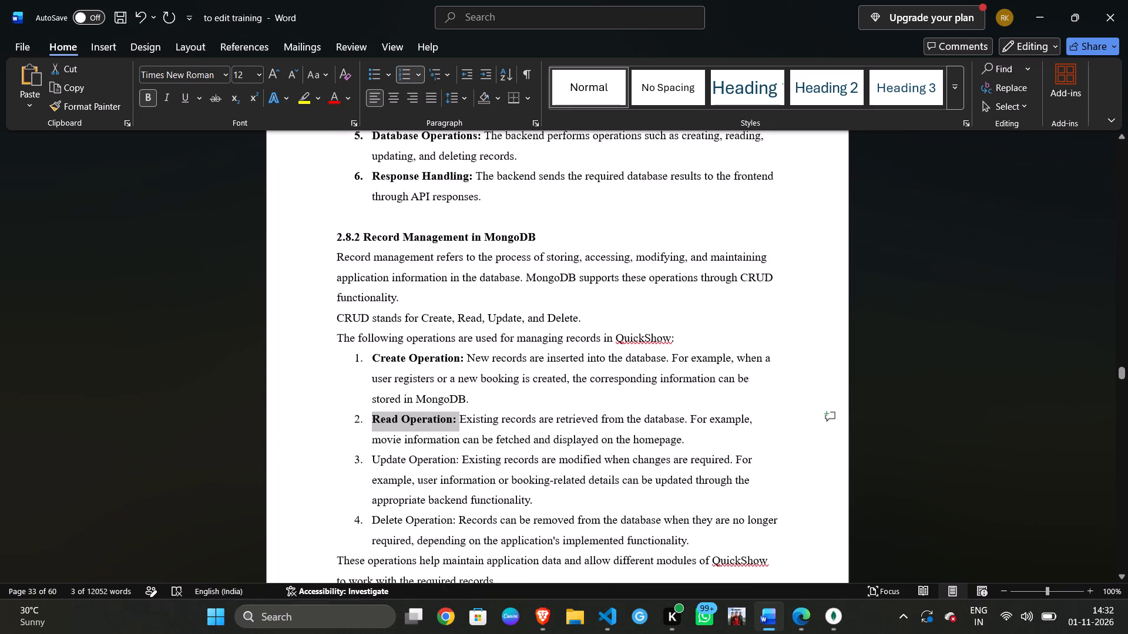
{"action": "left_click_drag", "start_coordinate": [362, 358], "coordinate": [348, 366]}
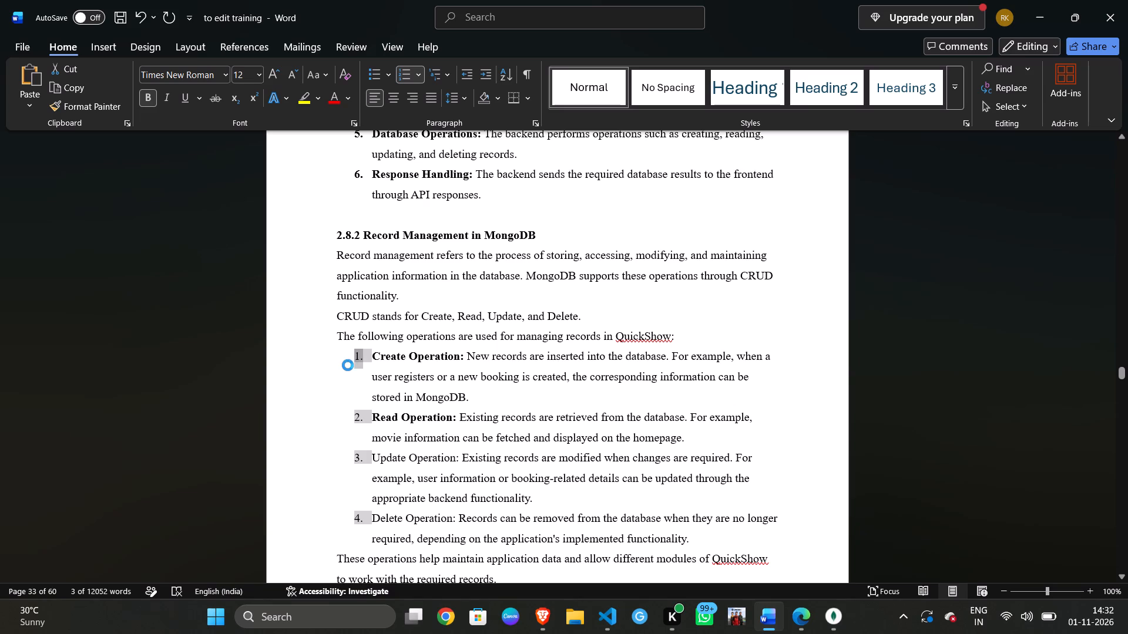
{"action": "key", "text": "ctrl+b"}
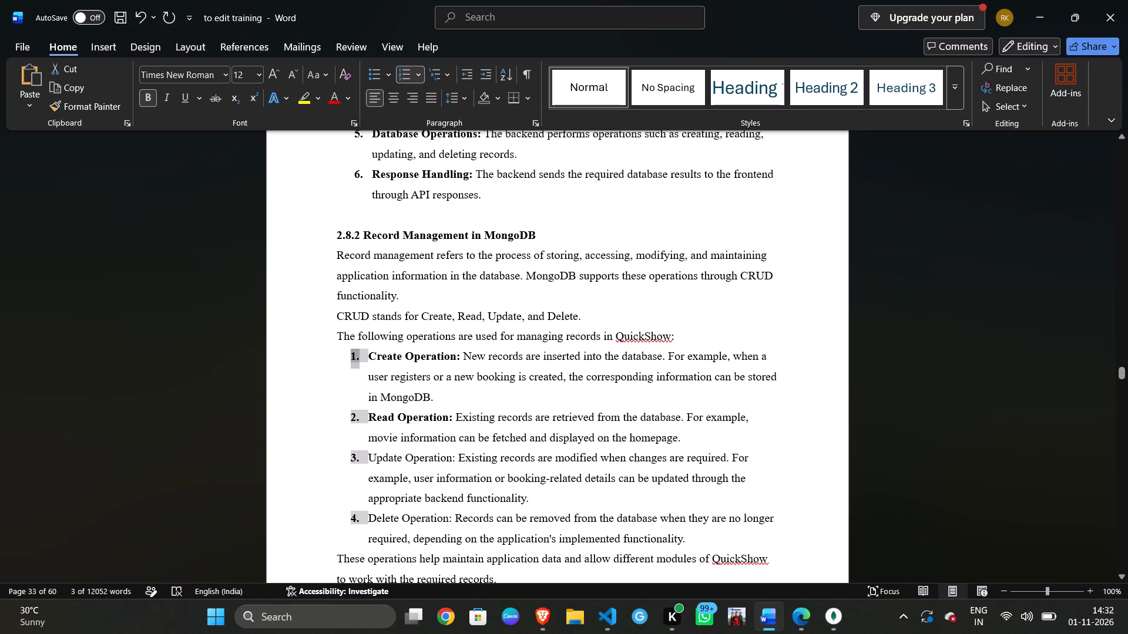
{"action": "left_click", "coordinate": [472, 403]}
Bold the whole sentence "CRUD stands for Create, Read, Update, and Delete." in section 2.8.2, including its full stop.
{"action": "scroll", "coordinate": [485, 393], "scroll_direction": "up", "scroll_amount": 1}
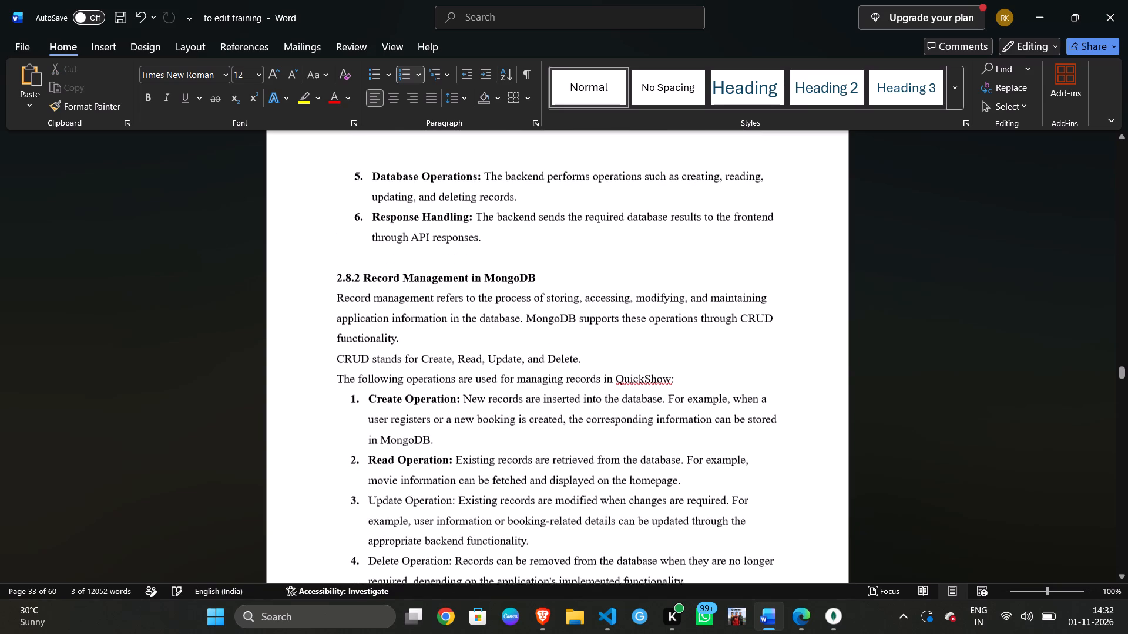
{"action": "scroll", "coordinate": [485, 393], "scroll_direction": "up", "scroll_amount": 1}
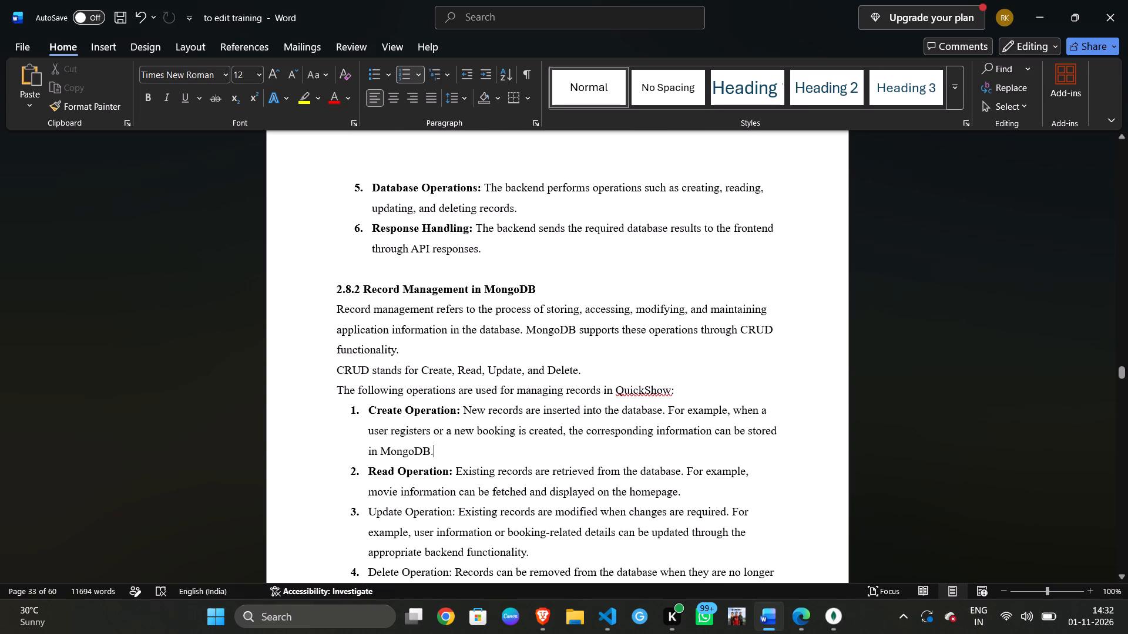
{"action": "left_click_drag", "start_coordinate": [575, 372], "coordinate": [333, 376]}
{"action": "key", "text": "ctrl+b"}
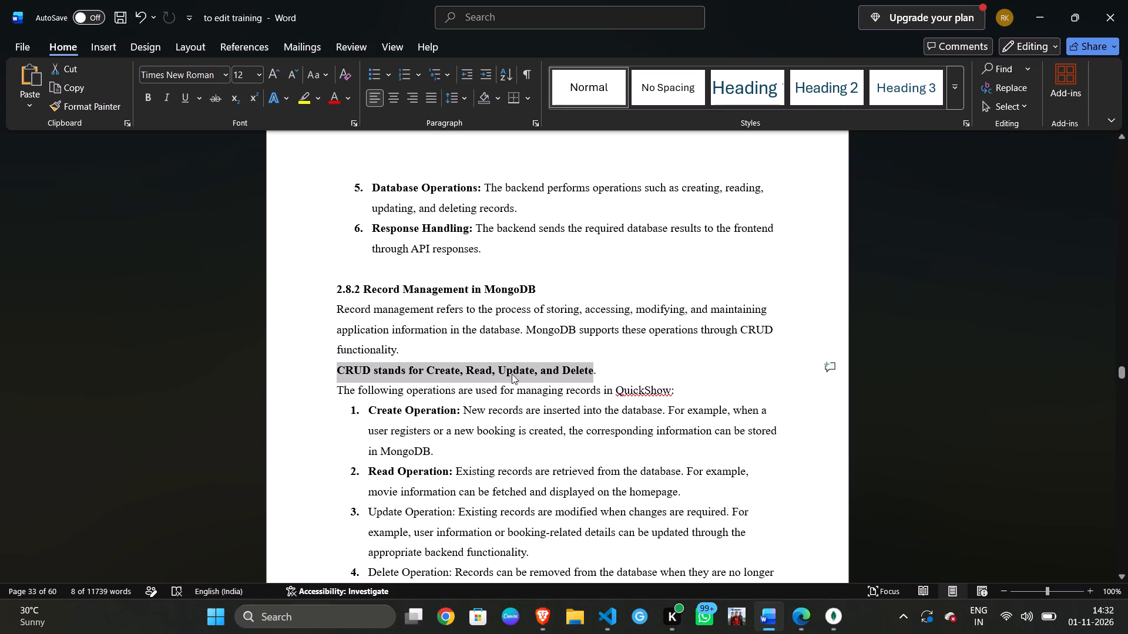
{"action": "left_click_drag", "start_coordinate": [603, 373], "coordinate": [589, 373]}
{"action": "key", "text": "ctrl+b"}
{"action": "key", "text": "ctrl+b"}
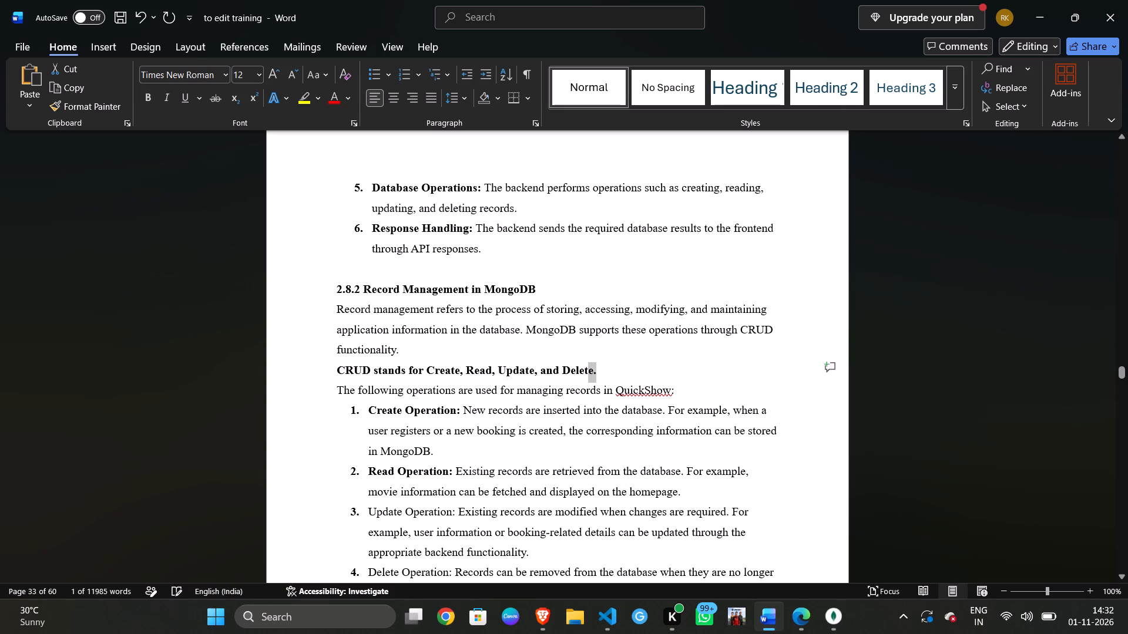
{"action": "left_click", "coordinate": [654, 369]}
Review the preceding pages and check the formatting of the 2.8.1 and 2.7 headings.
{"action": "scroll", "coordinate": [654, 369], "scroll_direction": "up", "scroll_amount": 3}
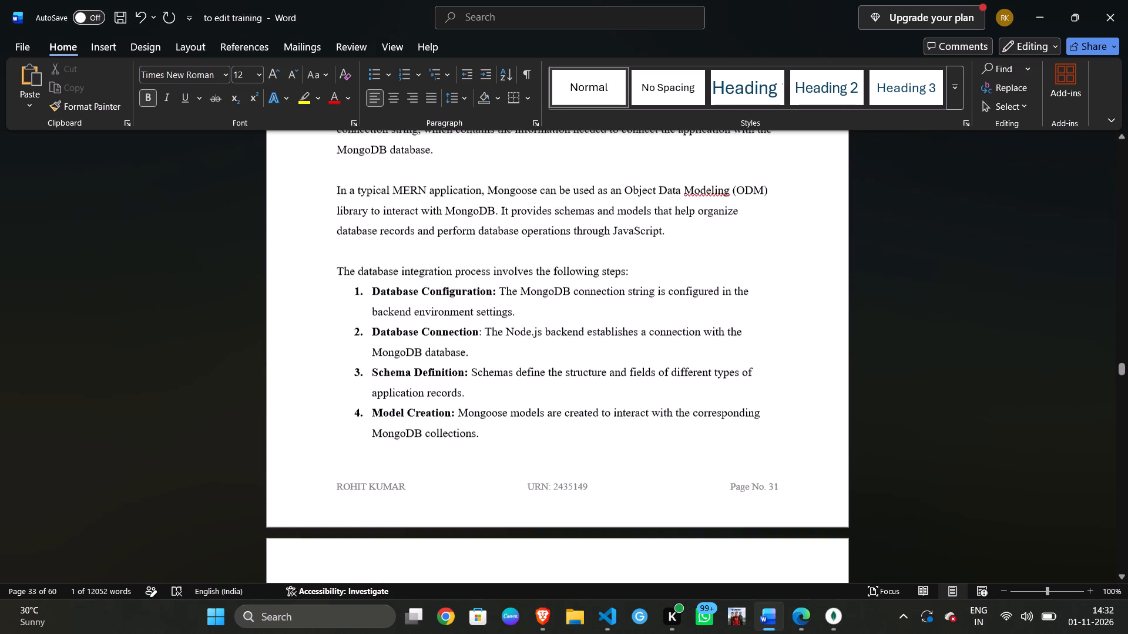
{"action": "scroll", "coordinate": [654, 369], "scroll_direction": "up", "scroll_amount": 4}
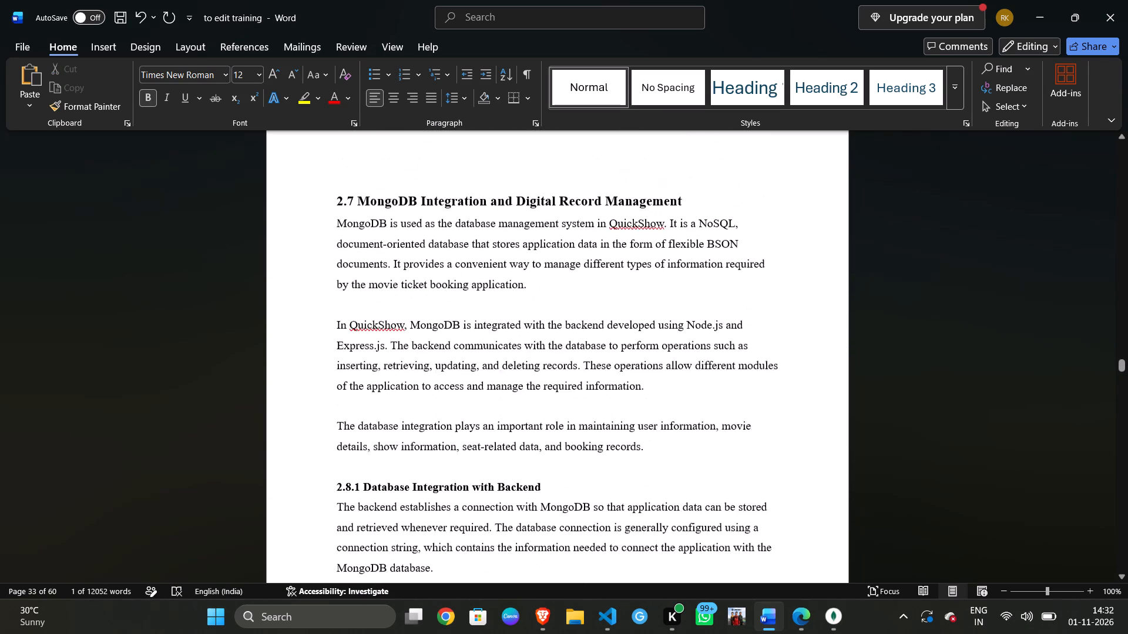
{"action": "scroll", "coordinate": [654, 369], "scroll_direction": "up", "scroll_amount": 2}
{"action": "scroll", "coordinate": [654, 369], "scroll_direction": "down", "scroll_amount": 2}
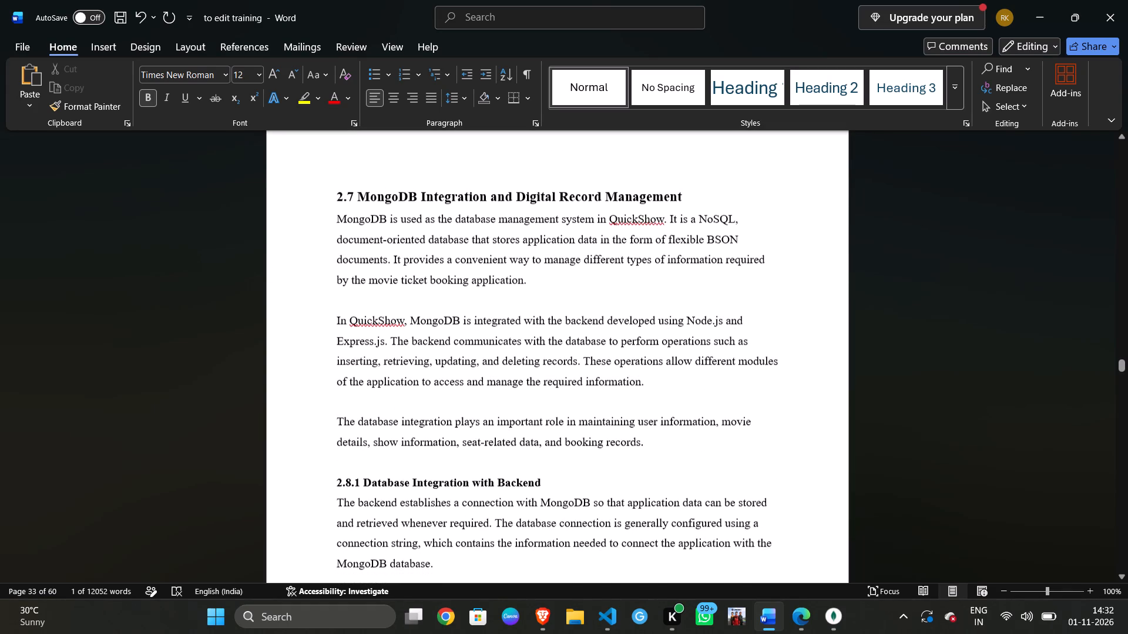
{"action": "scroll", "coordinate": [654, 369], "scroll_direction": "down", "scroll_amount": 1}
{"action": "left_click_drag", "start_coordinate": [542, 458], "coordinate": [375, 466]}
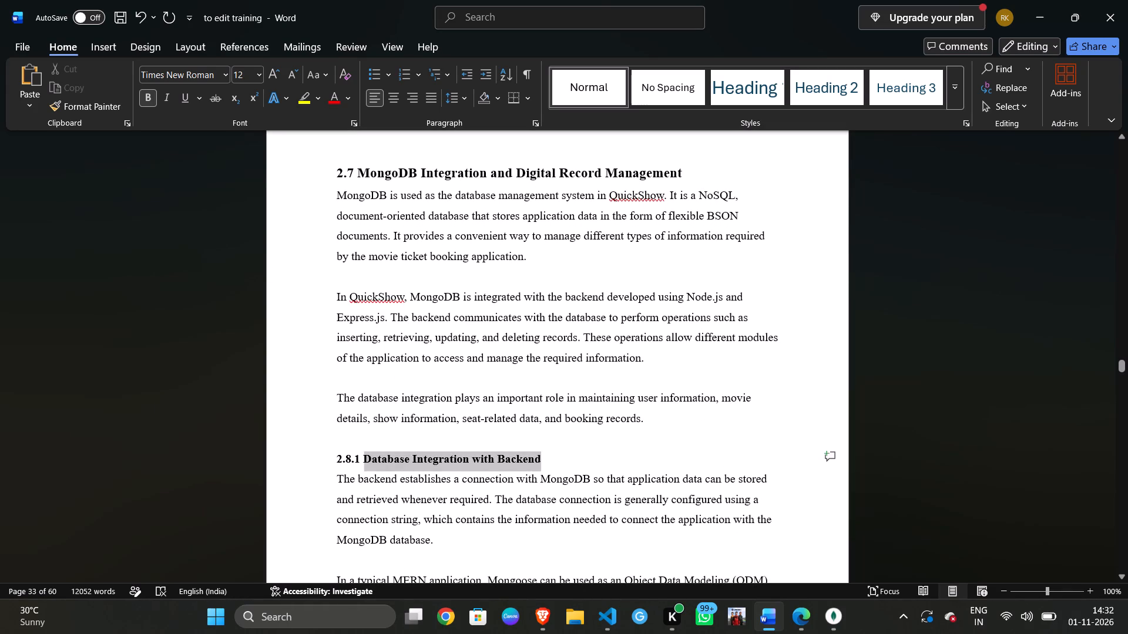
{"action": "left_click_drag", "start_coordinate": [375, 466], "coordinate": [327, 467]}
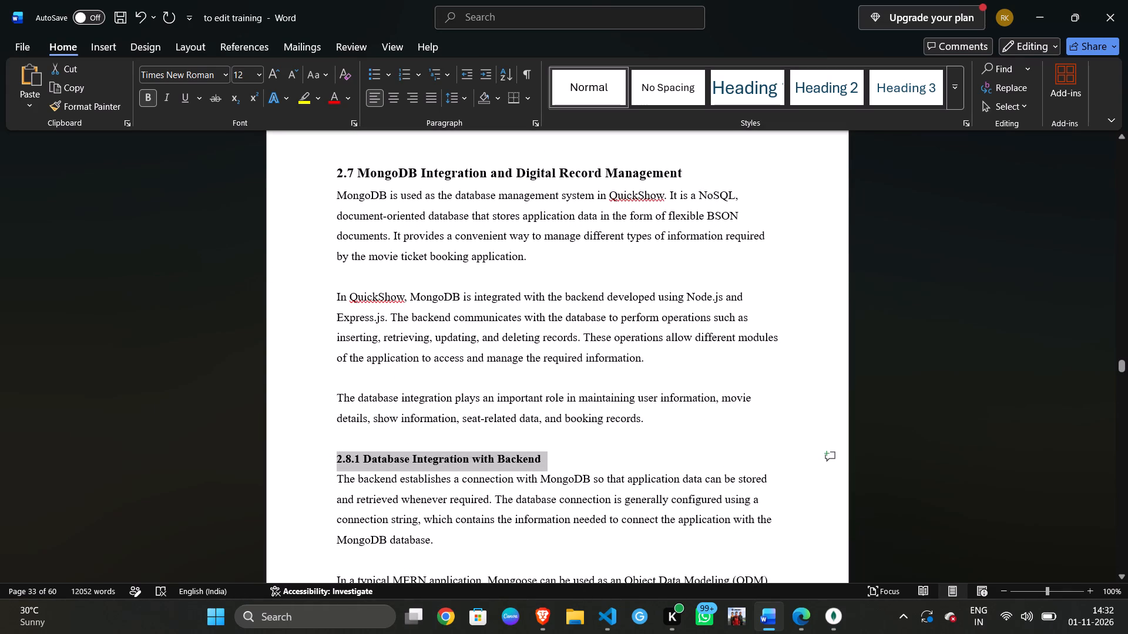
{"action": "left_click_drag", "start_coordinate": [679, 171], "coordinate": [446, 180]}
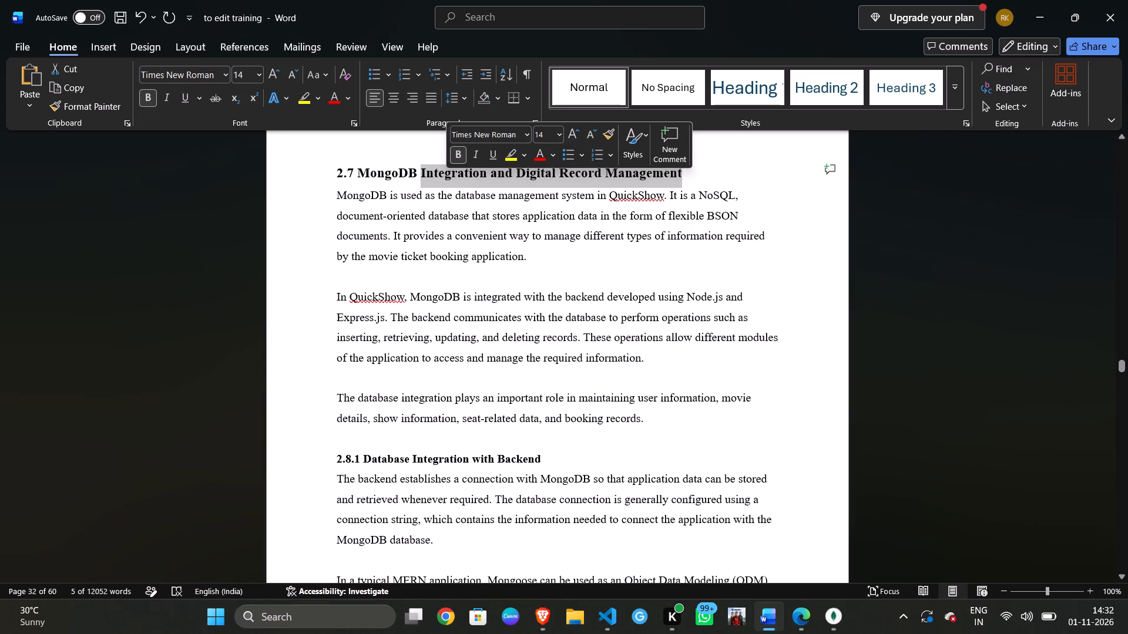
Set the font size of the heading "2.8.1 Database Integration with Backend" to 14.
{"action": "left_click_drag", "start_coordinate": [539, 458], "coordinate": [290, 463]}
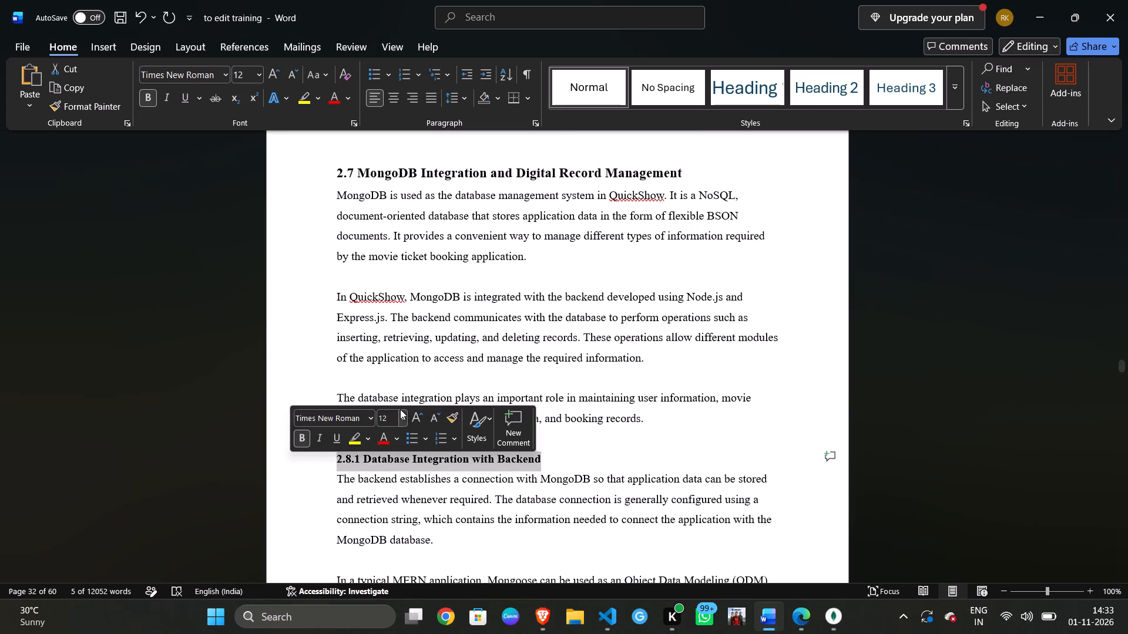
{"action": "left_click", "coordinate": [402, 419]}
{"action": "left_click", "coordinate": [393, 223]}
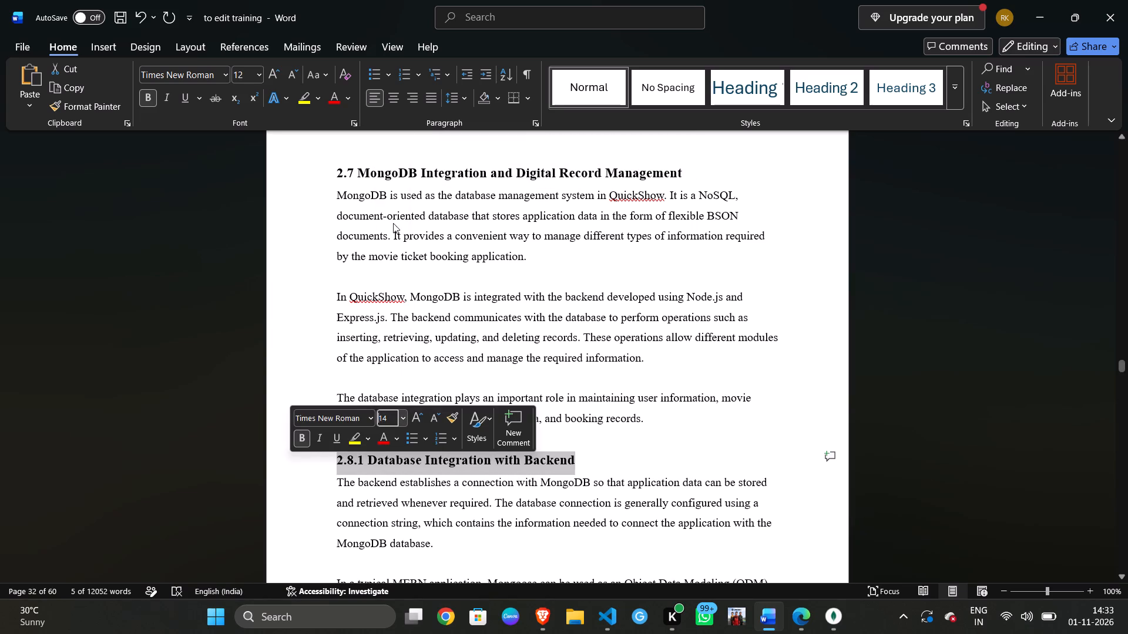
{"action": "left_click", "coordinate": [631, 443]}
Set the font size of the heading "2.8.2 Record Management in MongoDB" to 14.
{"action": "scroll", "coordinate": [631, 443], "scroll_direction": "down", "scroll_amount": 1}
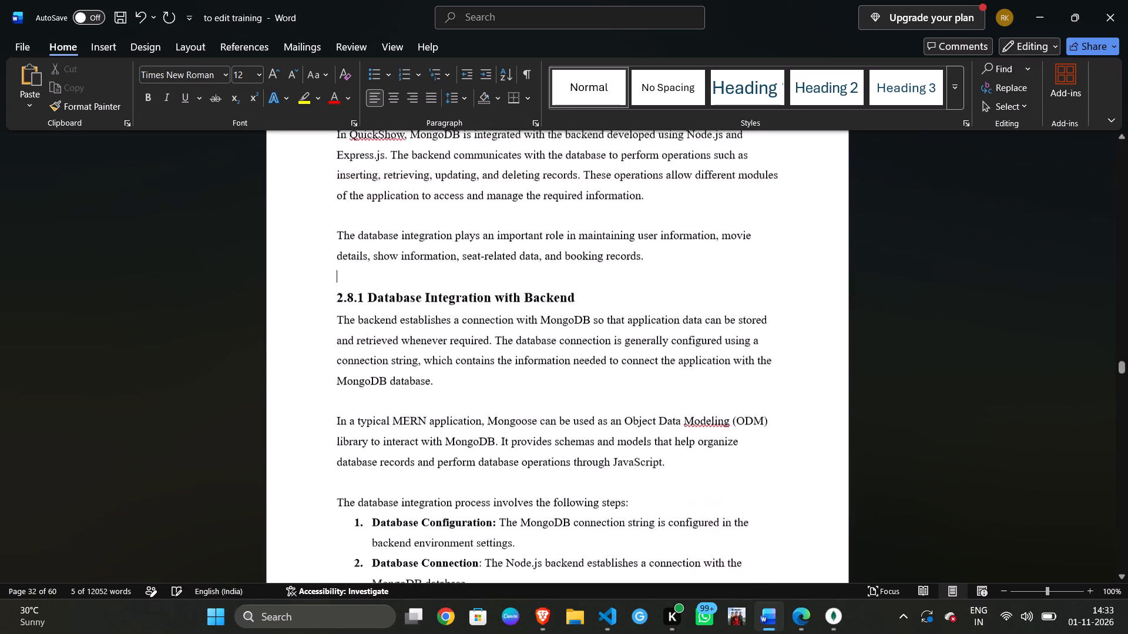
{"action": "scroll", "coordinate": [631, 443], "scroll_direction": "down", "scroll_amount": 1}
{"action": "scroll", "coordinate": [489, 415], "scroll_direction": "down", "scroll_amount": 1}
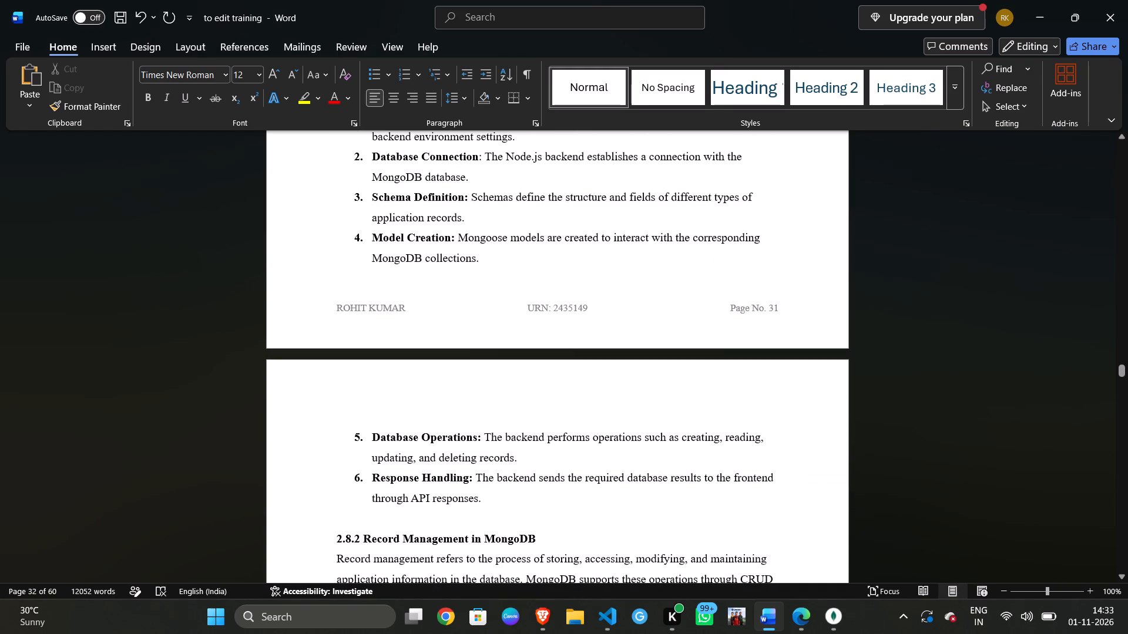
{"action": "scroll", "coordinate": [482, 448], "scroll_direction": "down", "scroll_amount": 1}
{"action": "scroll", "coordinate": [472, 370], "scroll_direction": "down", "scroll_amount": 1}
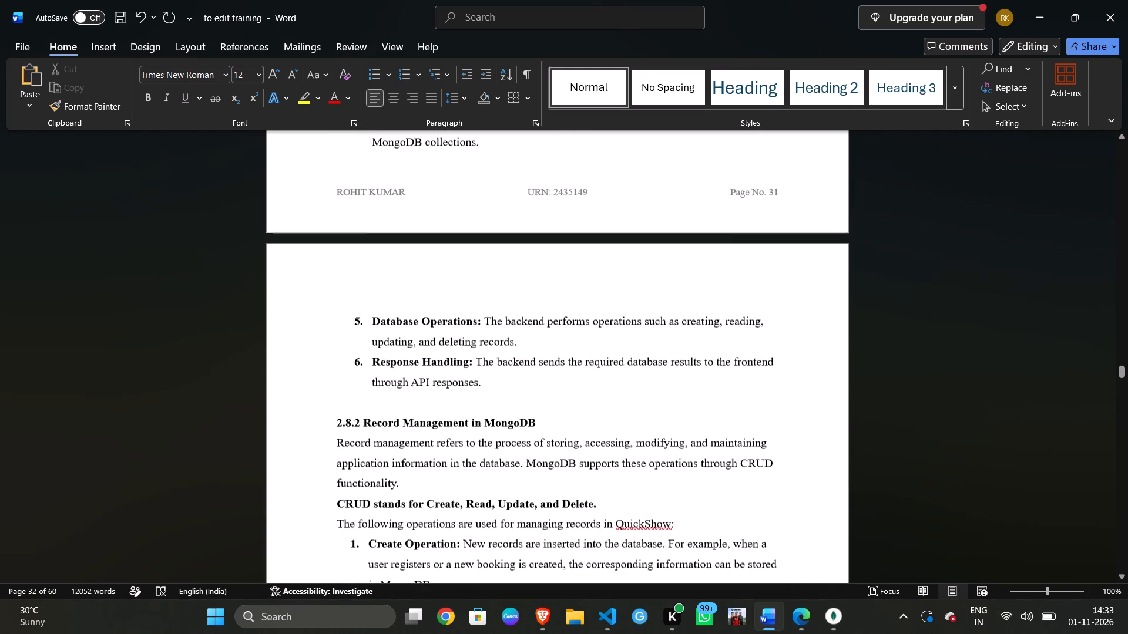
{"action": "left_click_drag", "start_coordinate": [543, 424], "coordinate": [325, 426]}
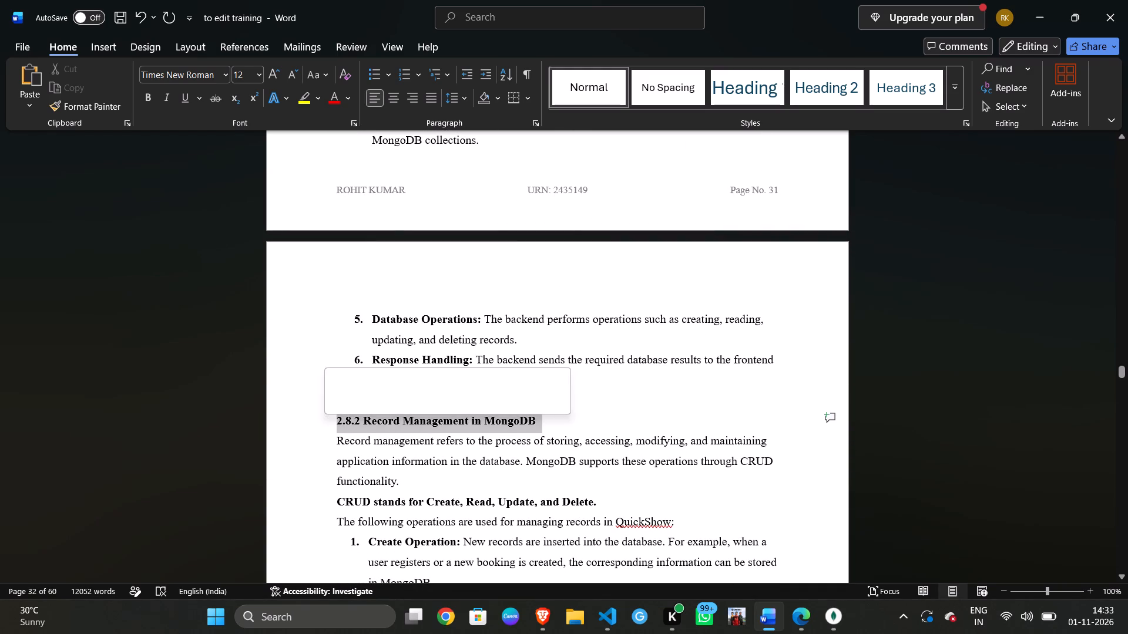
{"action": "left_click", "coordinate": [441, 380]}
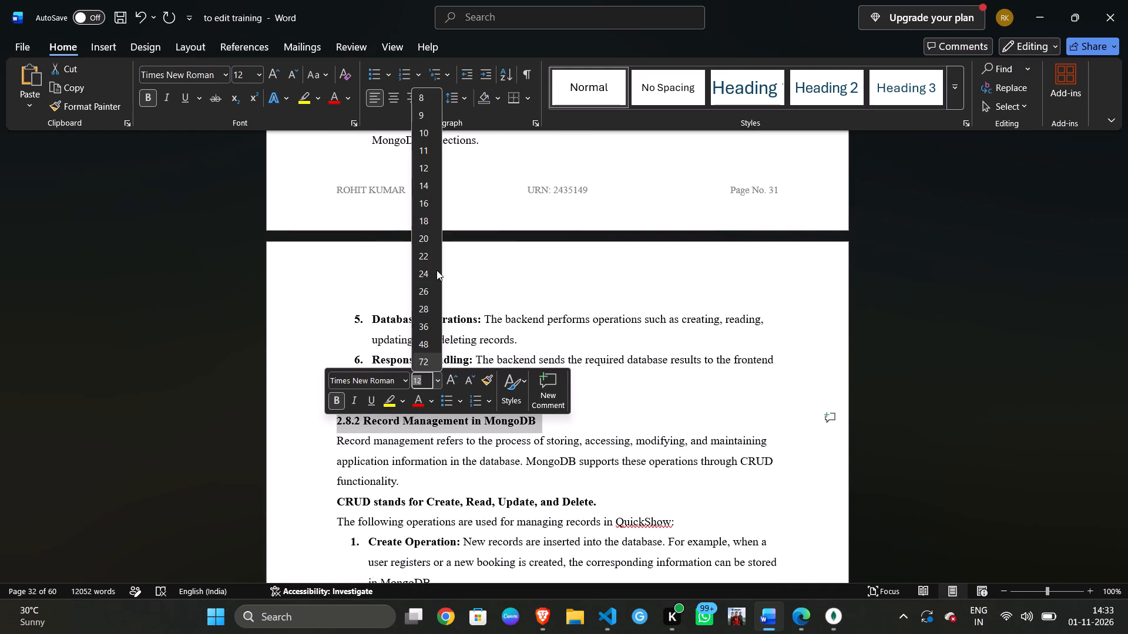
{"action": "left_click", "coordinate": [425, 190]}
{"action": "left_click", "coordinate": [607, 404]}
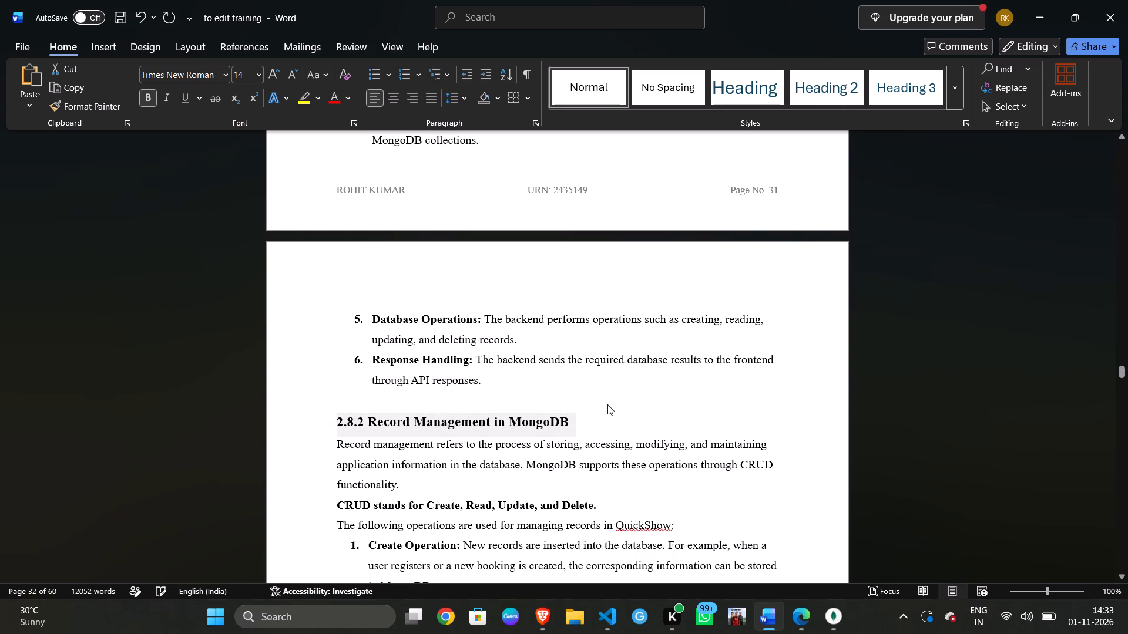
Bold the labels "Update Operation:" and "Delete Operation:" in the numbered list of section 2.8.2.
{"action": "scroll", "coordinate": [446, 525], "scroll_direction": "down", "scroll_amount": 1}
{"action": "scroll", "coordinate": [453, 463], "scroll_direction": "down", "scroll_amount": 1}
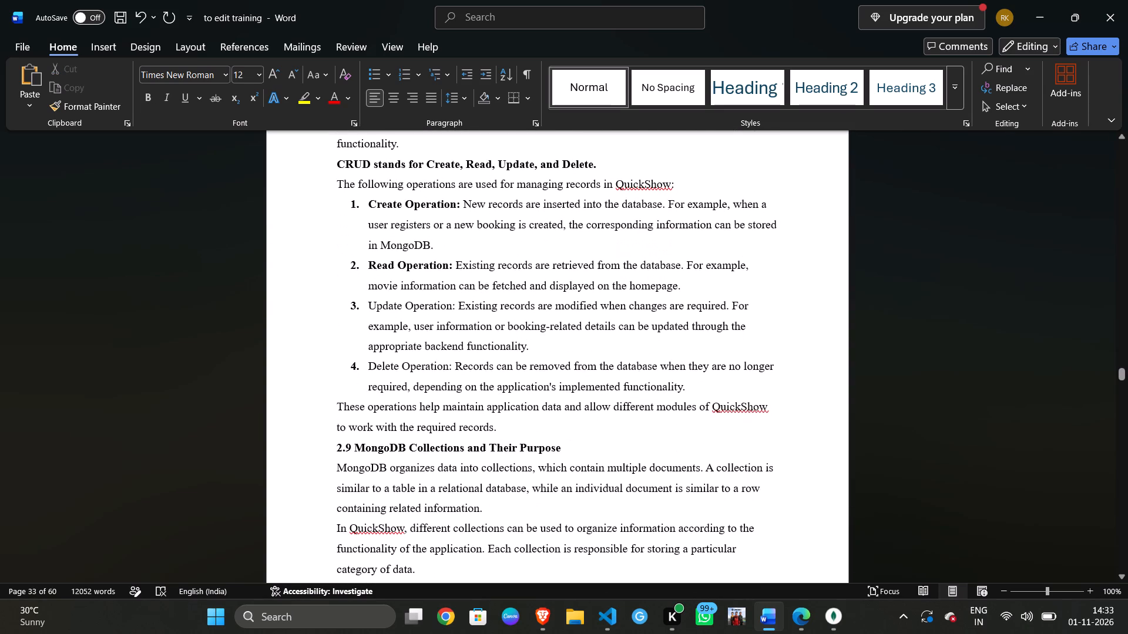
{"action": "left_click_drag", "start_coordinate": [454, 308], "coordinate": [377, 308]}
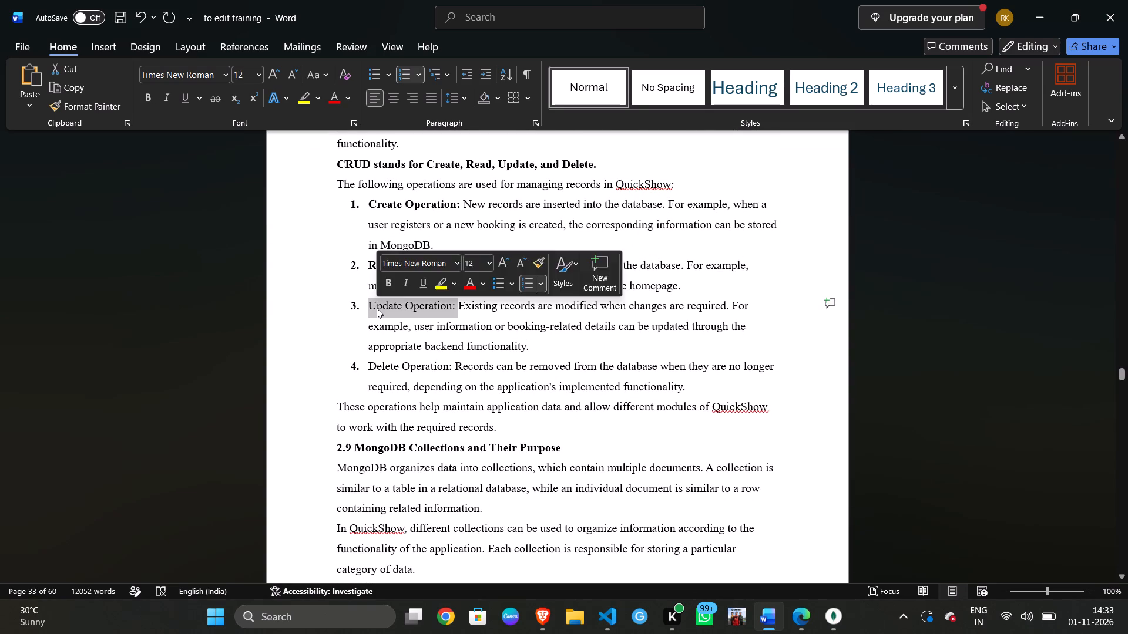
{"action": "key", "text": "ctrl+b"}
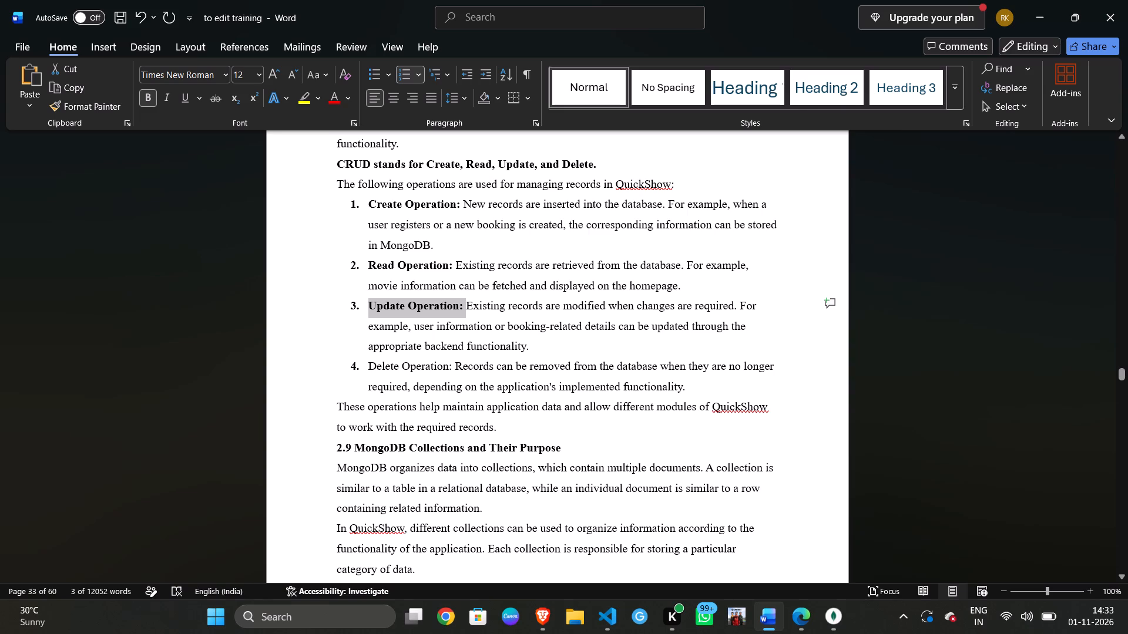
{"action": "left_click_drag", "start_coordinate": [452, 368], "coordinate": [357, 376]}
{"action": "key", "text": "ctrl+b"}
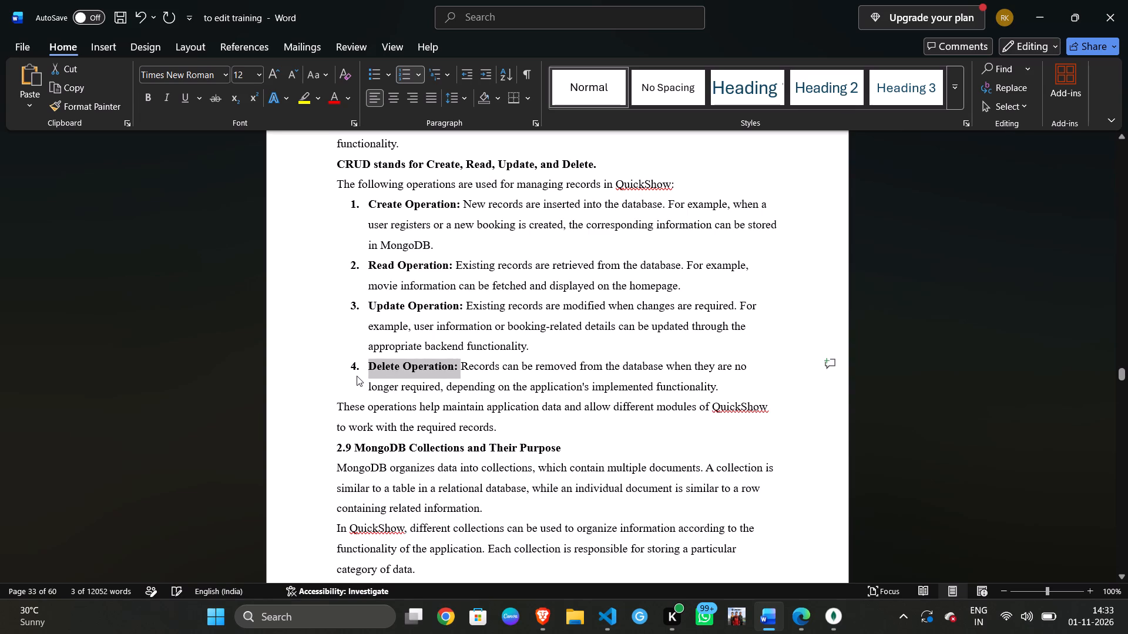
Bold the word "QuickShow" in the second paragraph of section 2.9, which begins "In QuickShow, different collections".
{"action": "scroll", "coordinate": [331, 413], "scroll_direction": "down", "scroll_amount": 1}
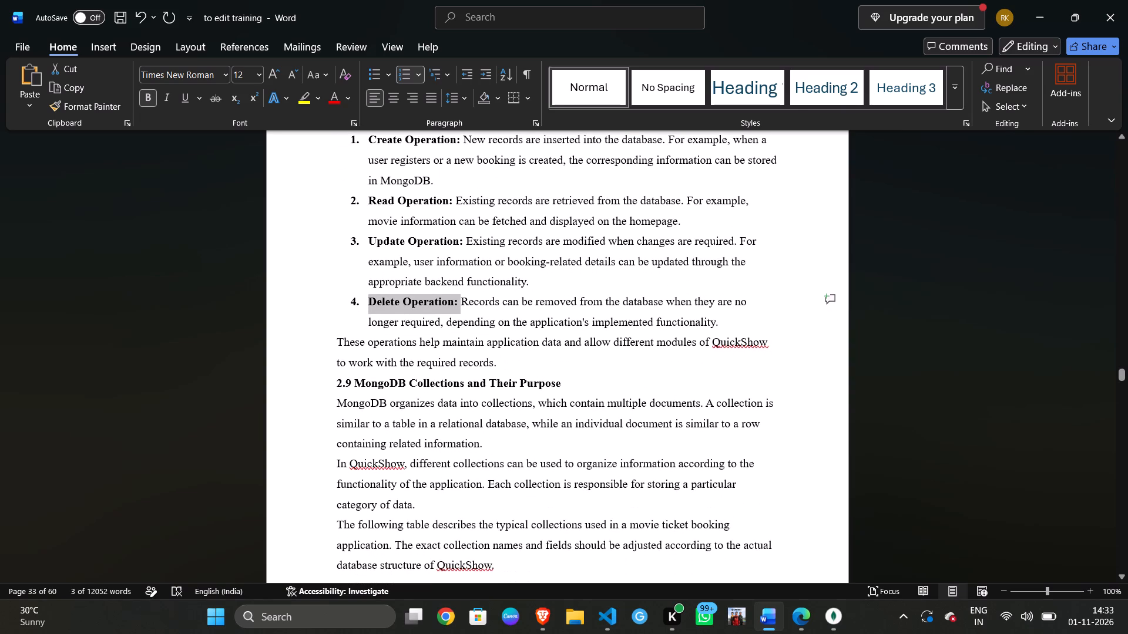
{"action": "scroll", "coordinate": [526, 411], "scroll_direction": "down", "scroll_amount": 1}
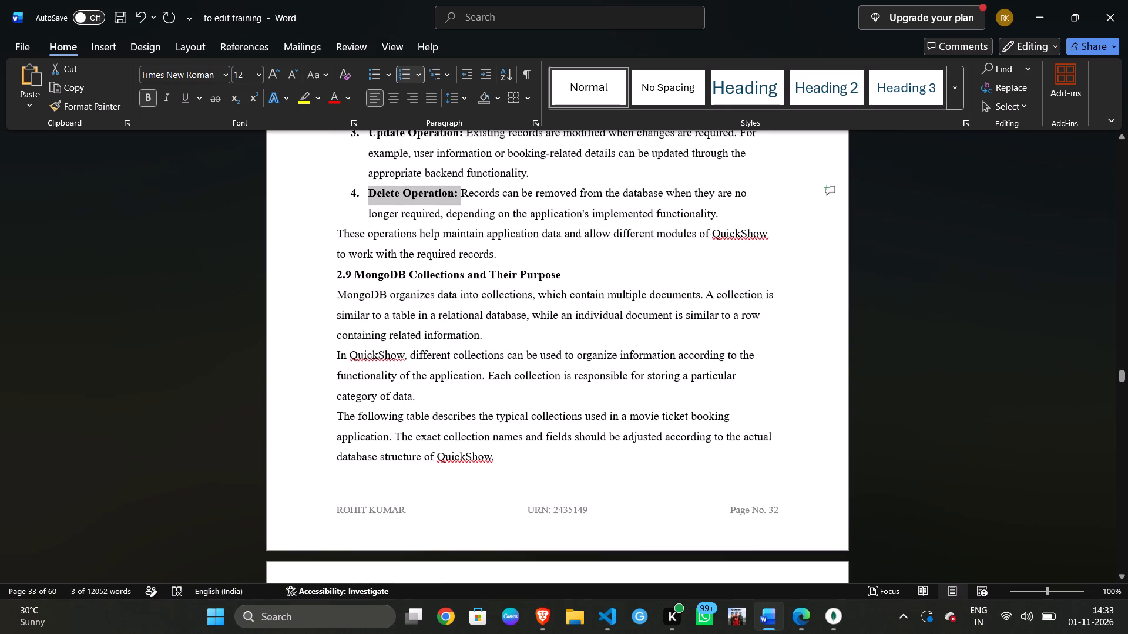
{"action": "left_click_drag", "start_coordinate": [403, 356], "coordinate": [372, 356]}
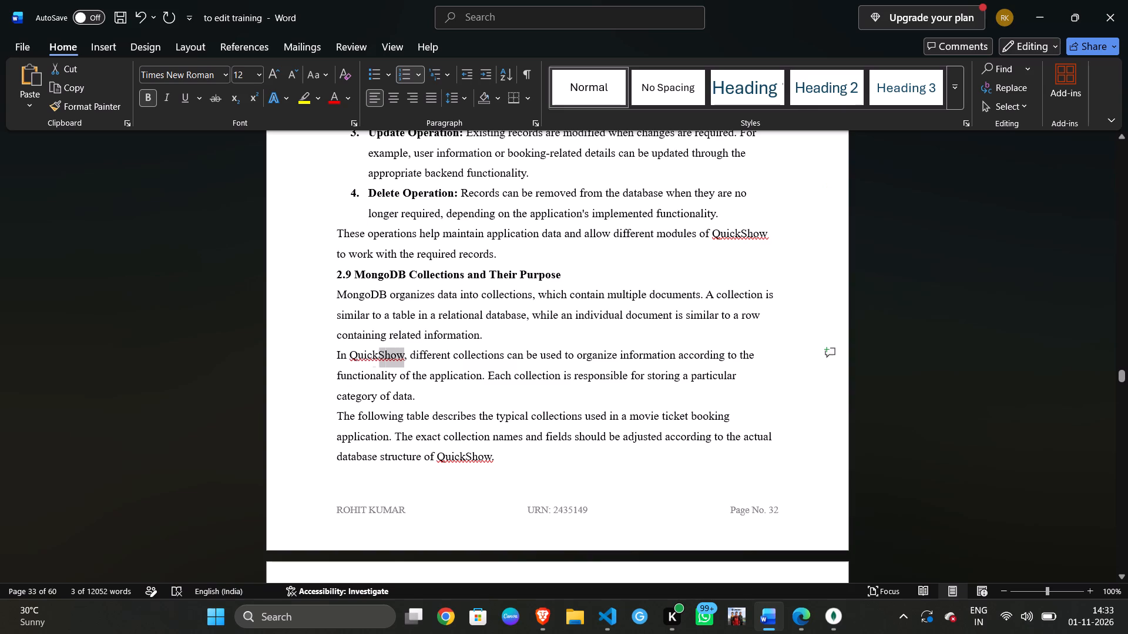
{"action": "left_click_drag", "start_coordinate": [372, 356], "coordinate": [348, 358]}
{"action": "key", "text": "ctrl+b"}
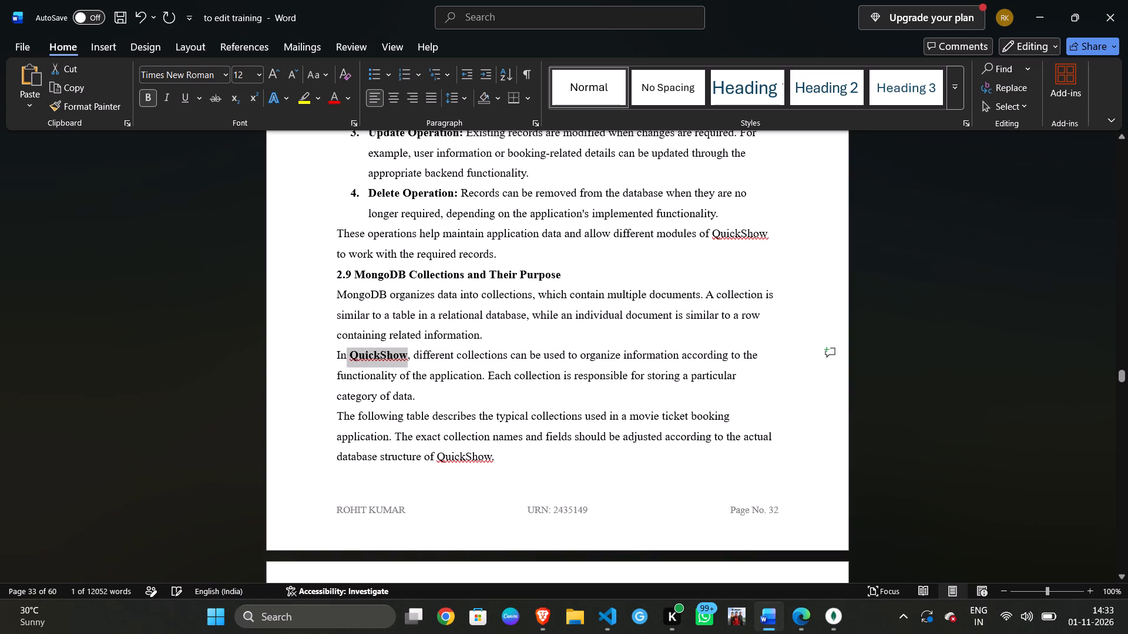
{"action": "left_click", "coordinate": [307, 412]}
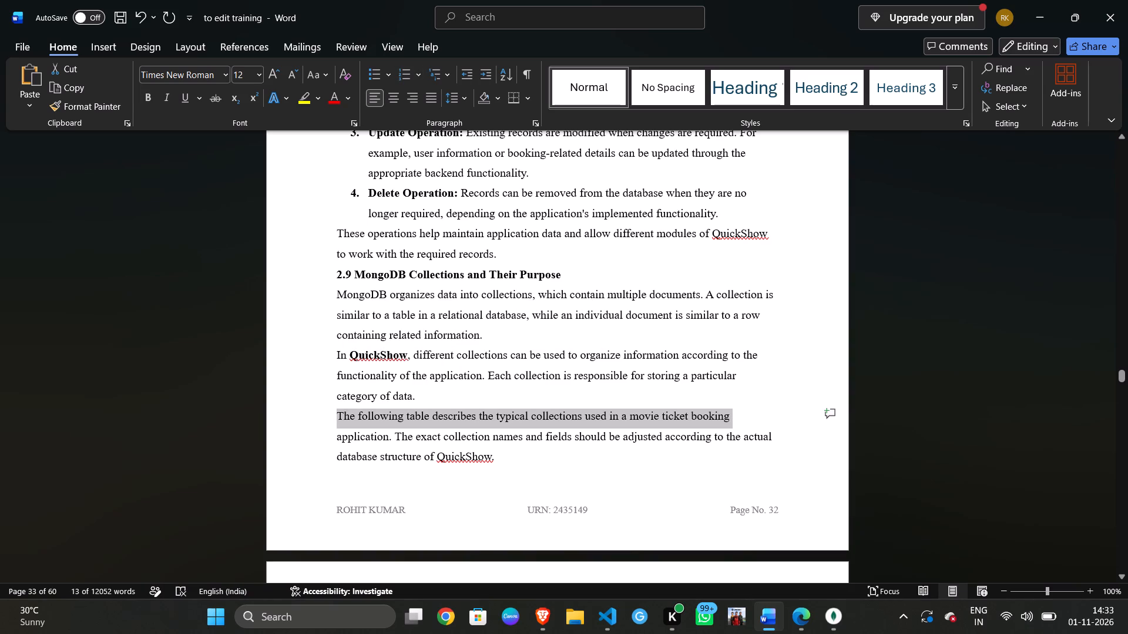
{"action": "left_click", "coordinate": [563, 472]}
Apply the plain black grid table style with full cell borders to the collections table under heading 2.9.1.
{"action": "scroll", "coordinate": [563, 472], "scroll_direction": "down", "scroll_amount": 1}
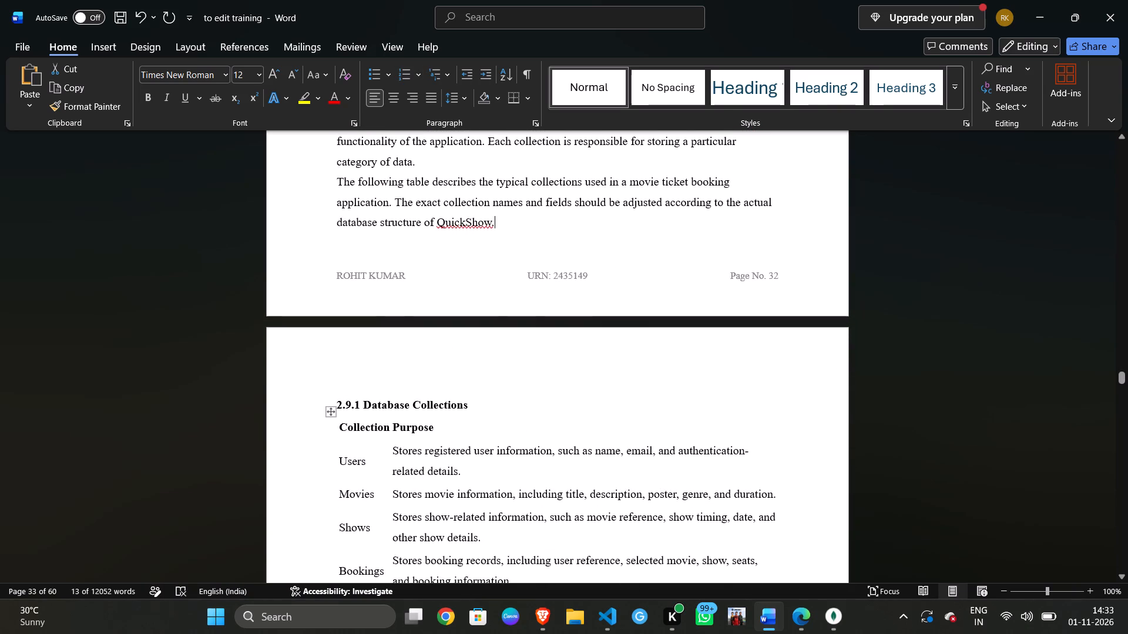
{"action": "scroll", "coordinate": [442, 469], "scroll_direction": "down", "scroll_amount": 1}
{"action": "scroll", "coordinate": [437, 403], "scroll_direction": "down", "scroll_amount": 1}
{"action": "scroll", "coordinate": [370, 321], "scroll_direction": "up", "scroll_amount": 1}
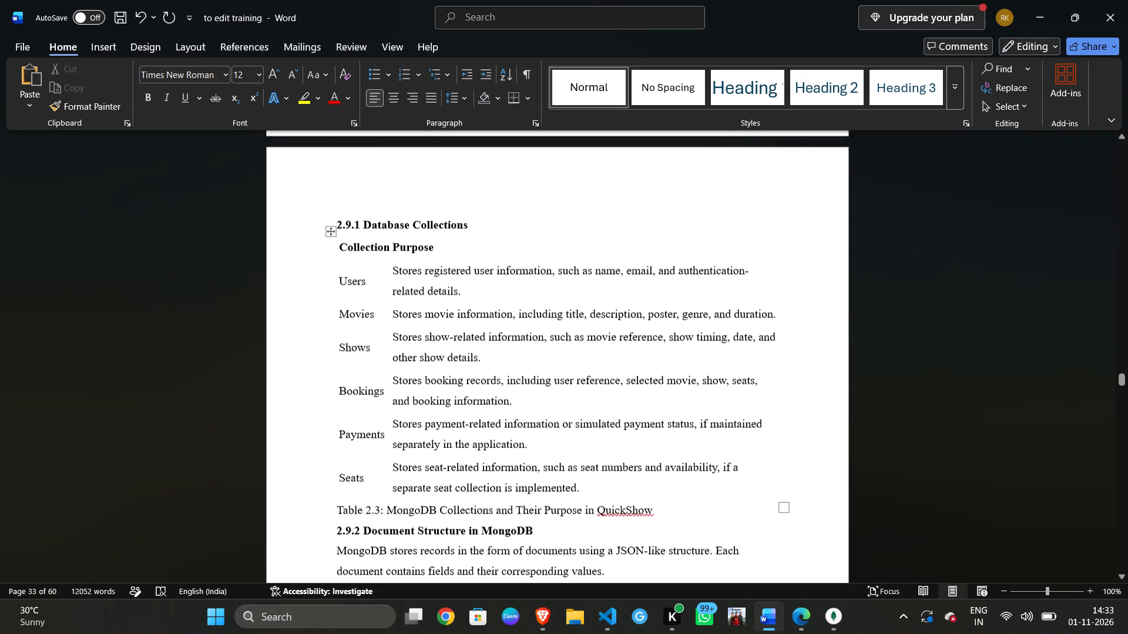
{"action": "left_click", "coordinate": [330, 233]}
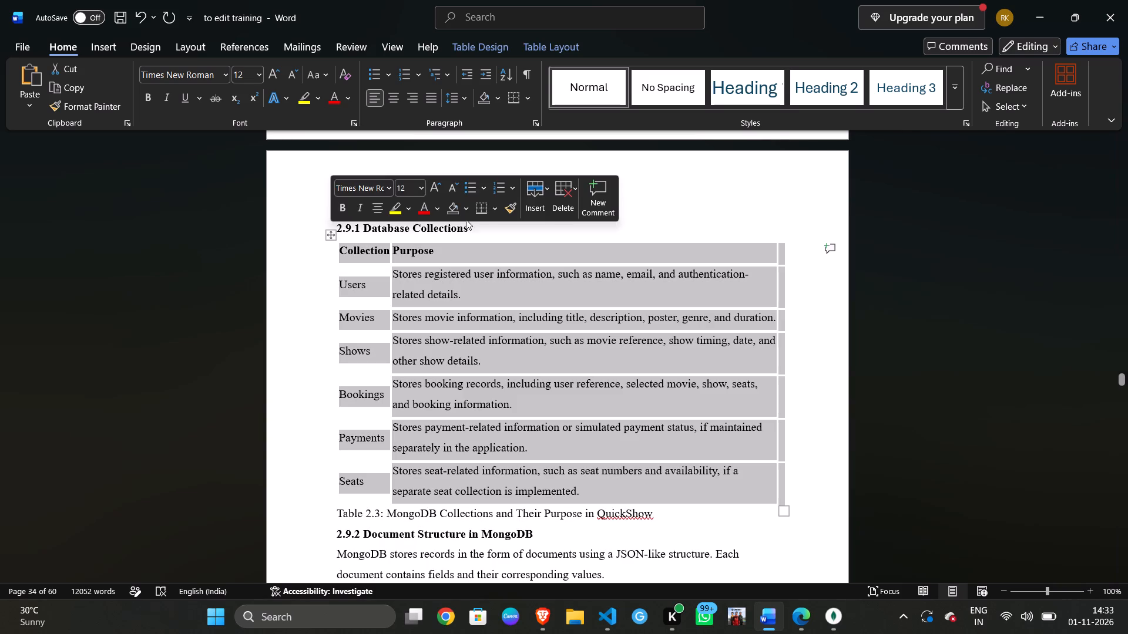
{"action": "left_click", "coordinate": [488, 49]}
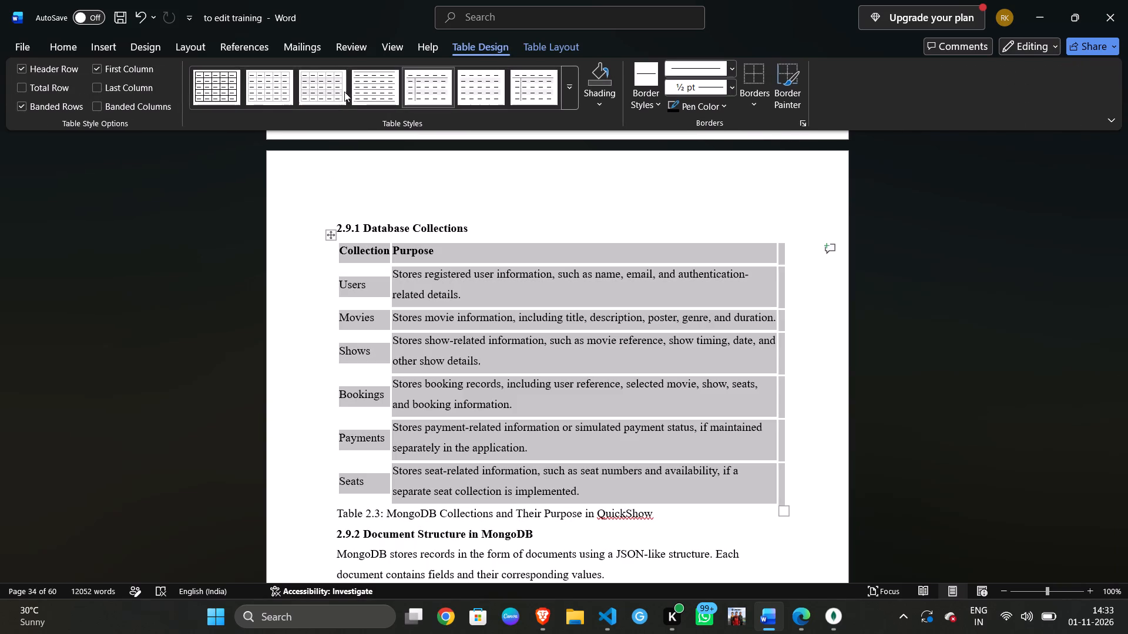
{"action": "left_click", "coordinate": [215, 91]}
{"action": "left_click", "coordinate": [642, 180]}
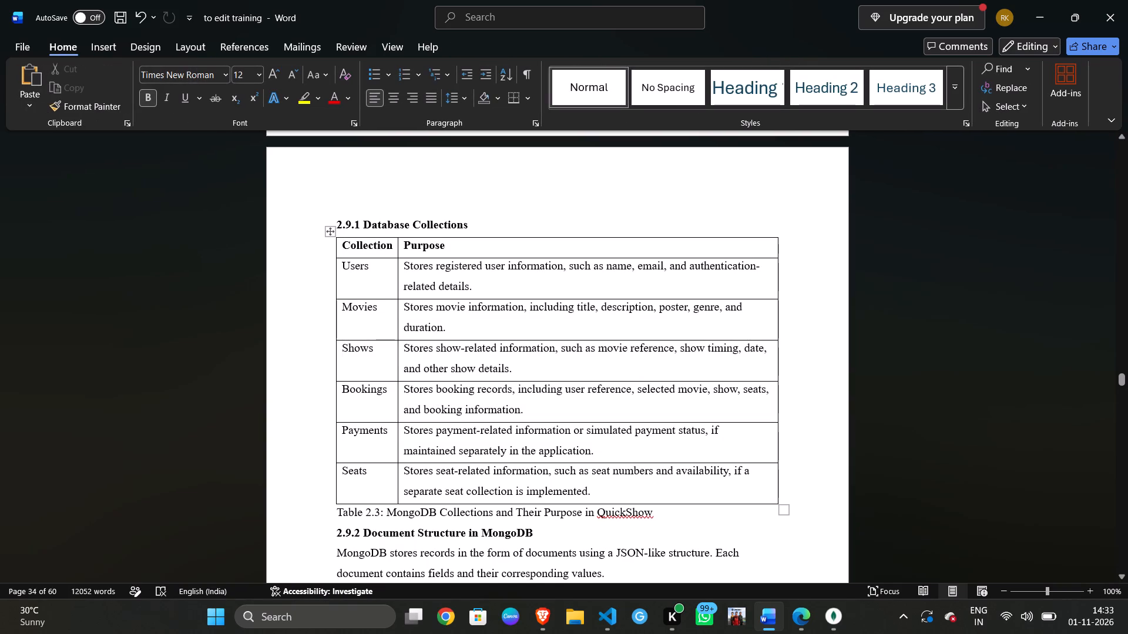
Bold the collection names from Users to Seats in the first column of the 2.9.1 table.
{"action": "left_click_drag", "start_coordinate": [343, 268], "coordinate": [349, 346]}
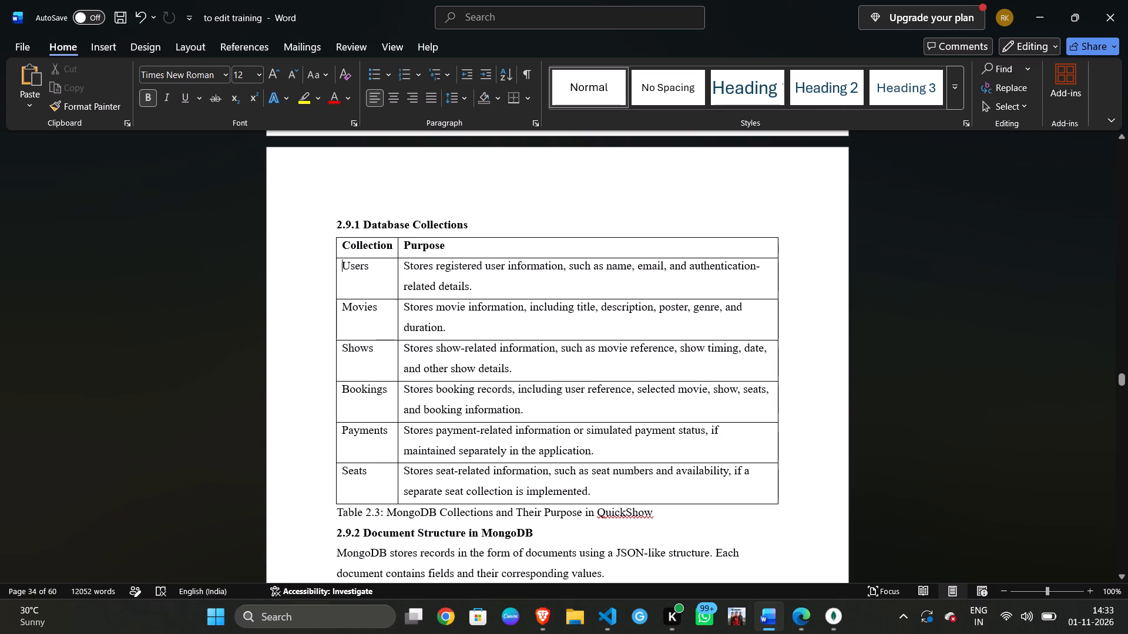
{"action": "left_click_drag", "start_coordinate": [349, 346], "coordinate": [365, 513]}
{"action": "left_click", "coordinate": [361, 341]}
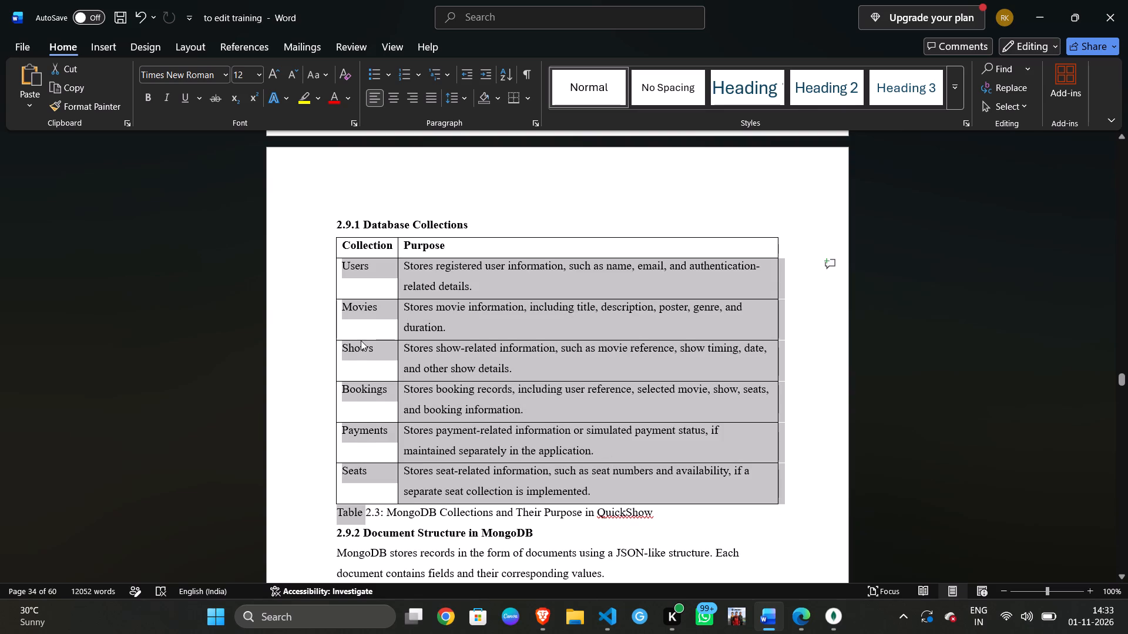
{"action": "left_click", "coordinate": [381, 478]}
{"action": "left_click_drag", "start_coordinate": [378, 477], "coordinate": [343, 331]}
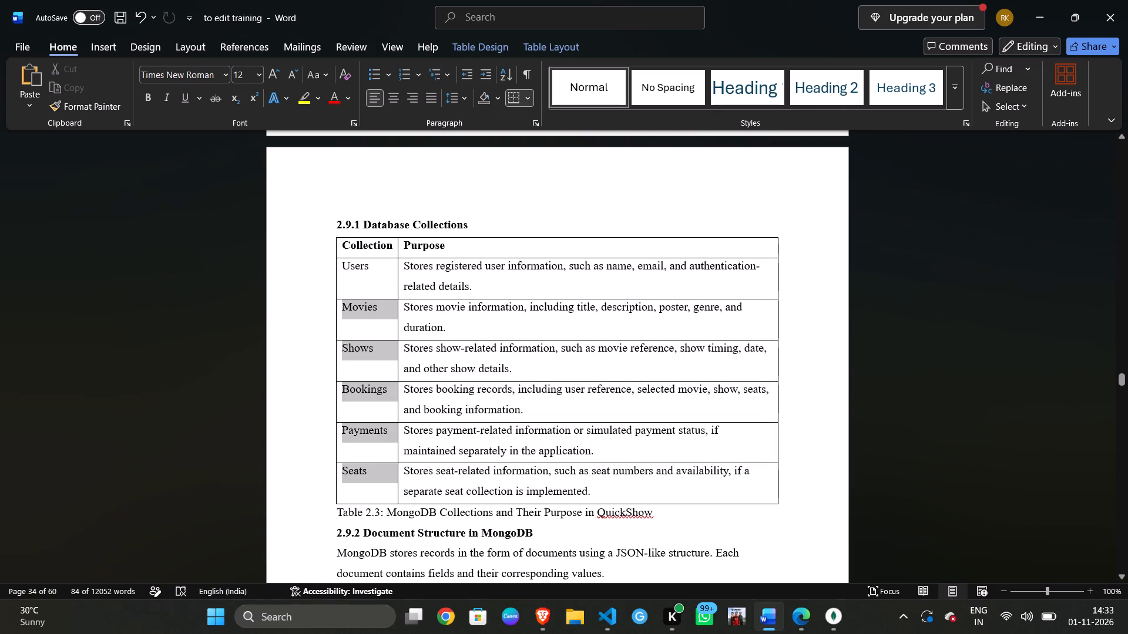
{"action": "left_click_drag", "start_coordinate": [343, 331], "coordinate": [345, 267]}
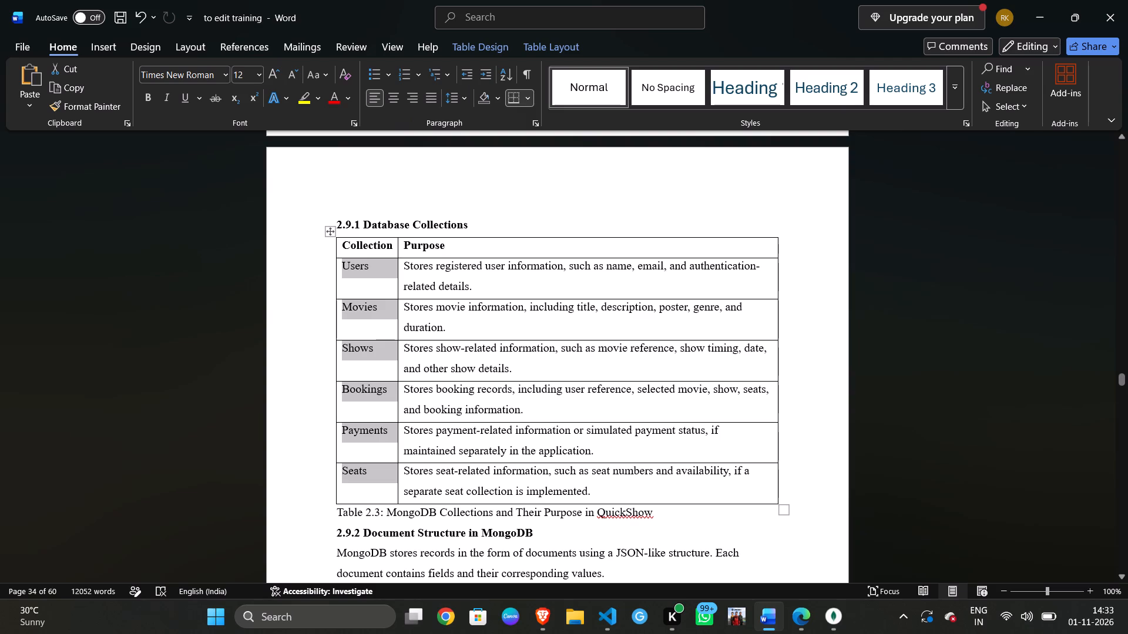
{"action": "key", "text": "ctrl+b"}
Insert one blank line between the heading "2.9.1 Database Collections" and its table.
{"action": "left_click", "coordinate": [513, 214]}
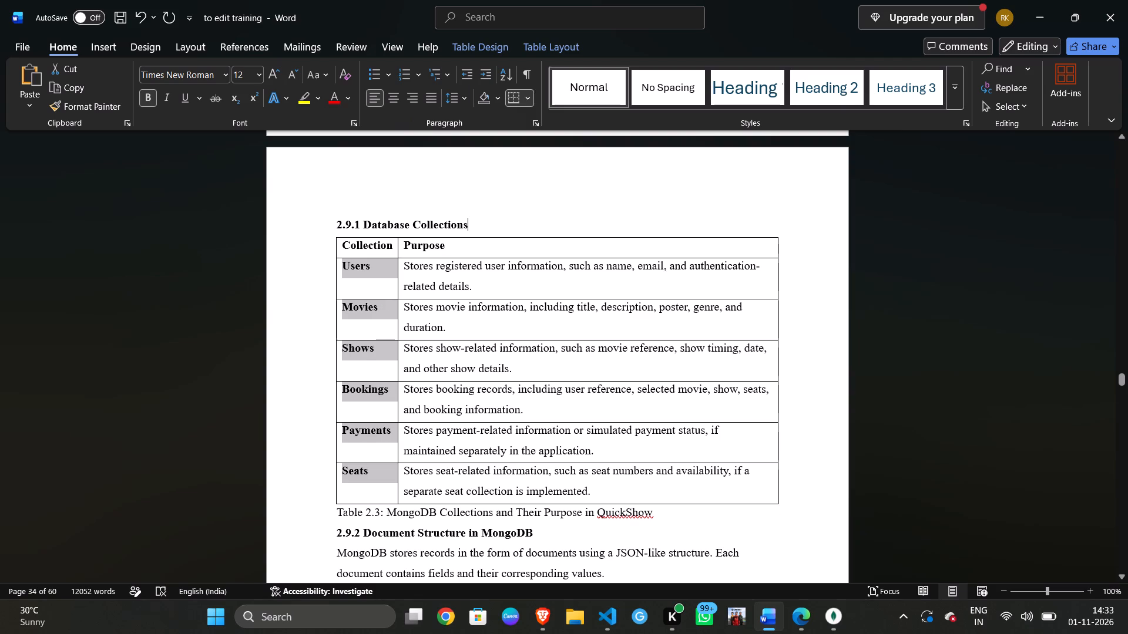
{"action": "key", "text": "Return"}
{"action": "key", "text": "Return"}
{"action": "key", "text": "BackSpace"}
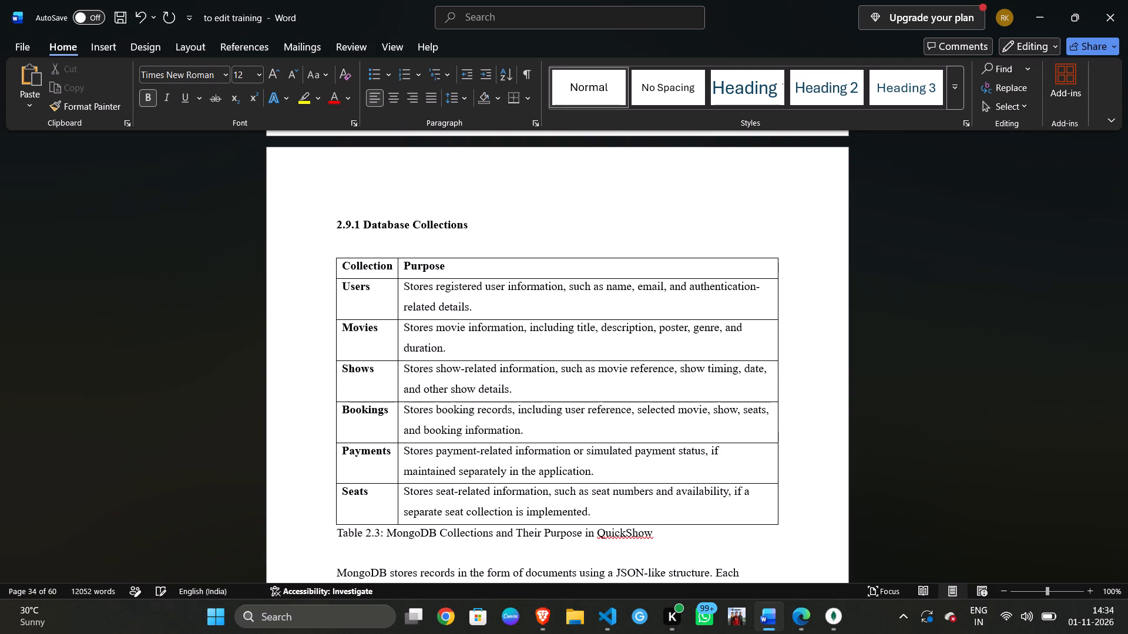
Italicize the caption "Table 2.3: MongoDB Collections and Their Purpose in QuickShow" below the table.
{"action": "scroll", "coordinate": [379, 369], "scroll_direction": "down", "scroll_amount": 1}
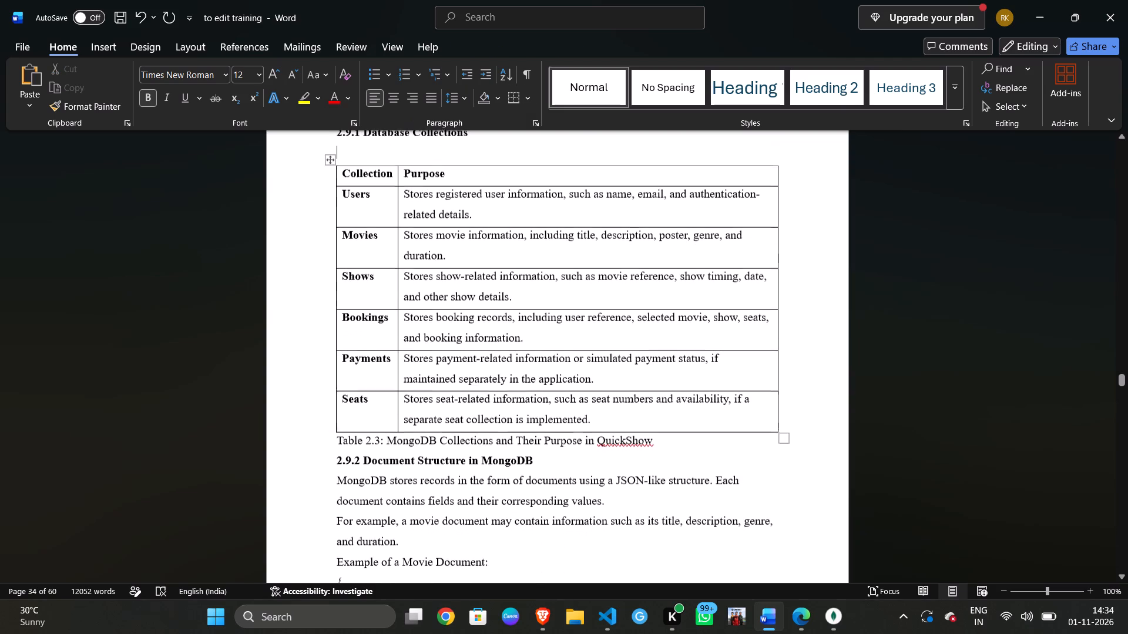
{"action": "left_click_drag", "start_coordinate": [334, 440], "coordinate": [605, 427]}
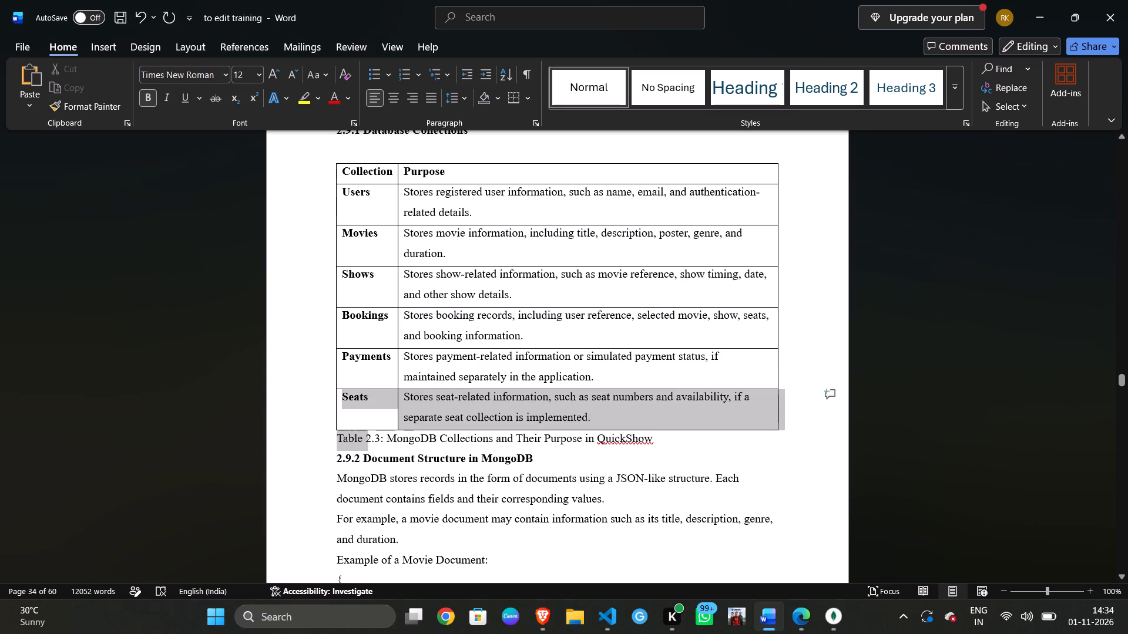
{"action": "left_click_drag", "start_coordinate": [605, 427], "coordinate": [654, 439]}
{"action": "left_click", "coordinate": [687, 421]}
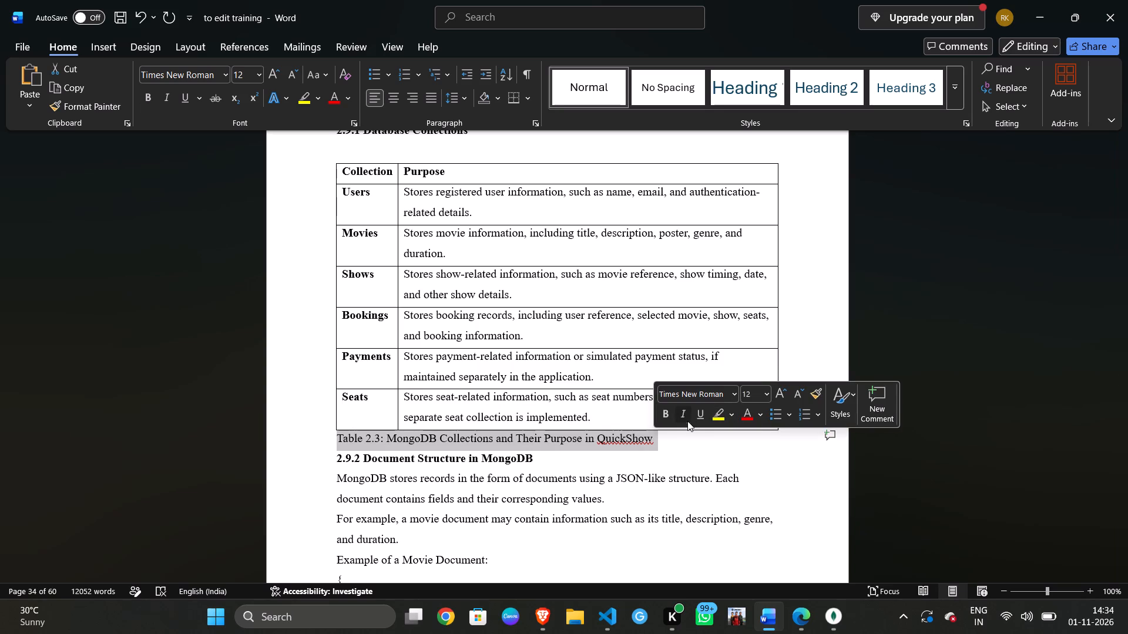
Indent the Table 2.3 caption with leading spaces so it sits roughly centred beneath the table.
{"action": "left_click", "coordinate": [341, 439]}
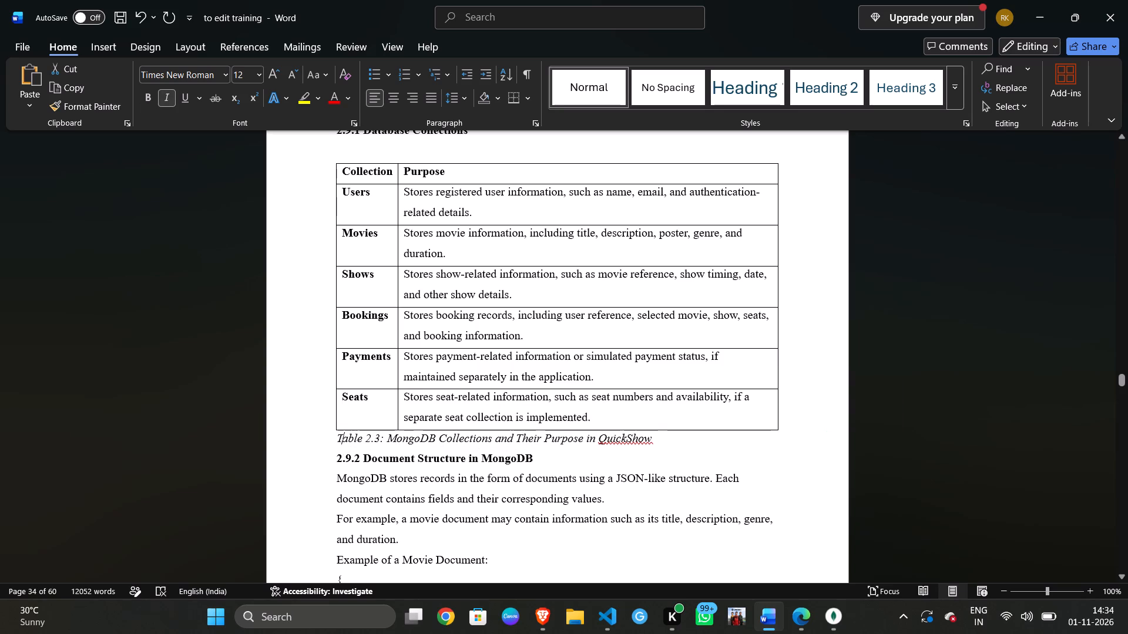
{"action": "key", "text": "Left"}
{"action": "key", "text": "space"}
{"action": "key", "text": "space"}
{"action": "key", "text": "space"}
{"action": "key", "text": "space"}
{"action": "key", "text": "space"}
{"action": "key", "text": "space"}
{"action": "key", "text": "space"}
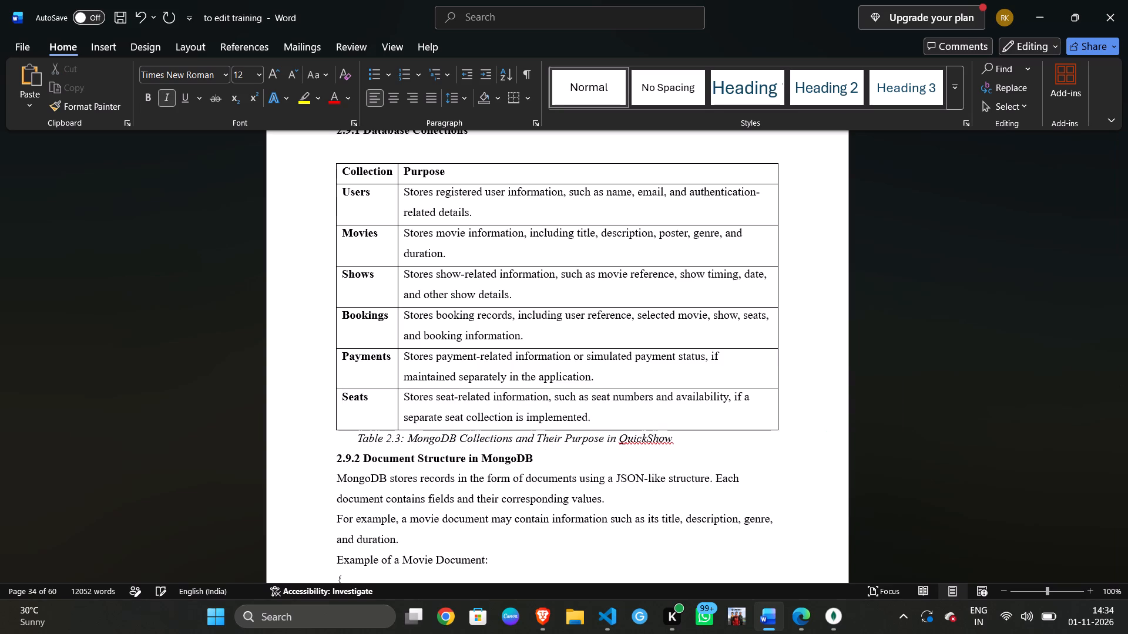
{"action": "key", "text": "space"}
{"action": "key", "text": "space"}
{"action": "key", "text": "space"}
{"action": "key", "text": "space"}
{"action": "key", "text": "space"}
{"action": "key", "text": "space"}
{"action": "key", "text": "space"}
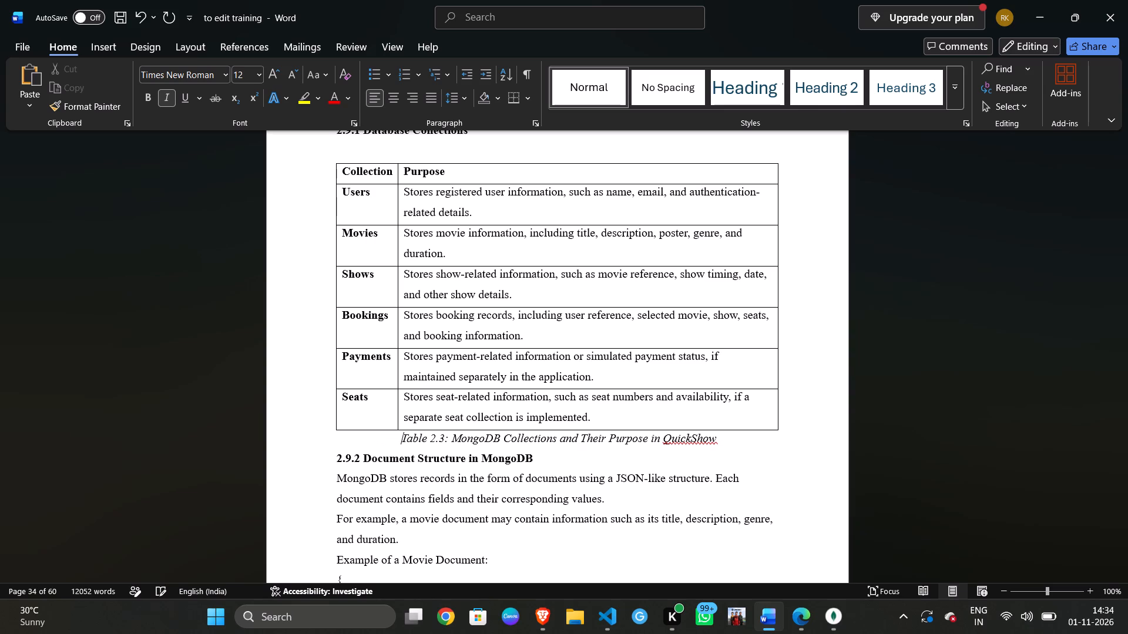
{"action": "key", "text": "BackSpace"}
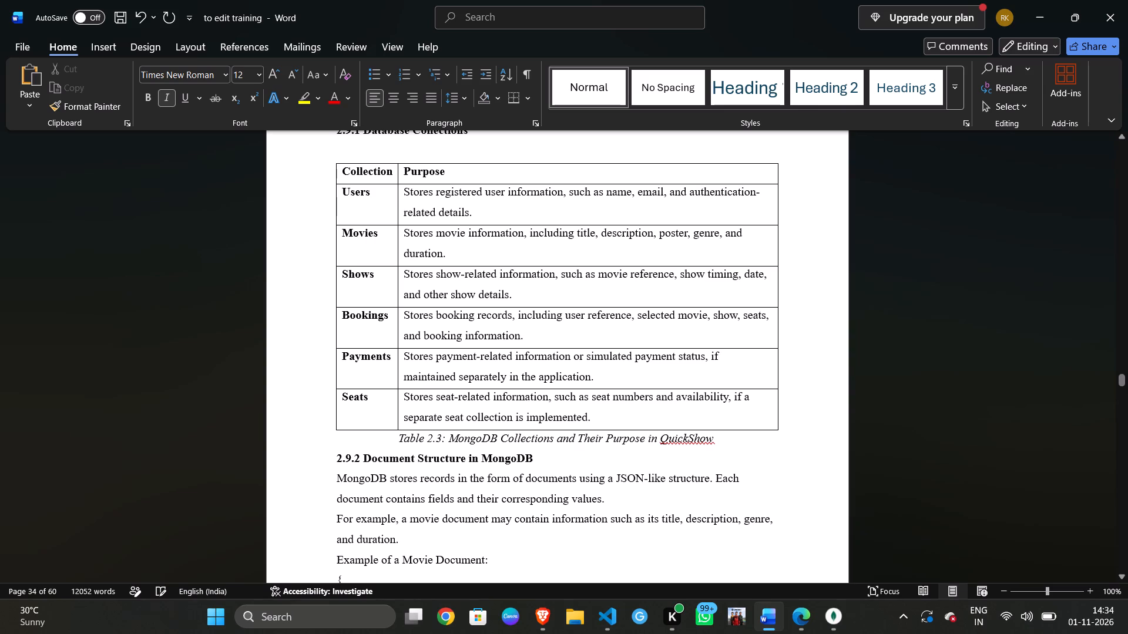
Insert one blank line between the Table 2.3 caption and the heading "2.9.2 Document Structure in MongoDB".
{"action": "left_click", "coordinate": [734, 441]}
{"action": "key", "text": "Return"}
Bold the whole JSON block, braces included, under "Example of a Movie Document:" in section 2.9.2.
{"action": "scroll", "coordinate": [555, 505], "scroll_direction": "down", "scroll_amount": 1}
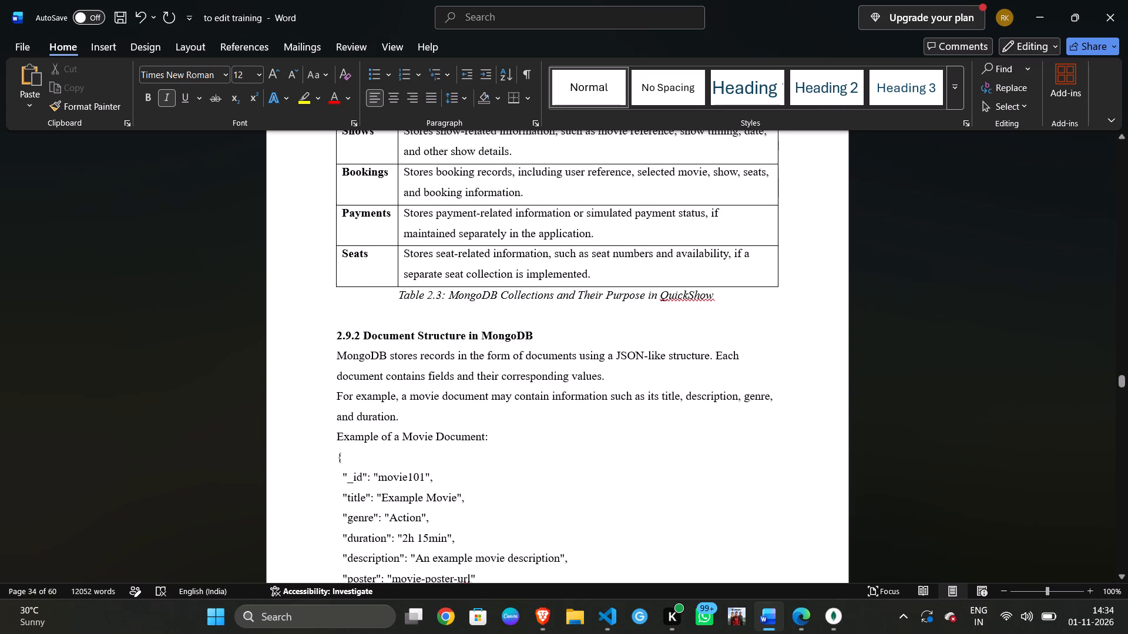
{"action": "left_click", "coordinate": [446, 460]}
{"action": "scroll", "coordinate": [446, 460], "scroll_direction": "down", "scroll_amount": 1}
{"action": "left_click_drag", "start_coordinate": [353, 477], "coordinate": [350, 472]}
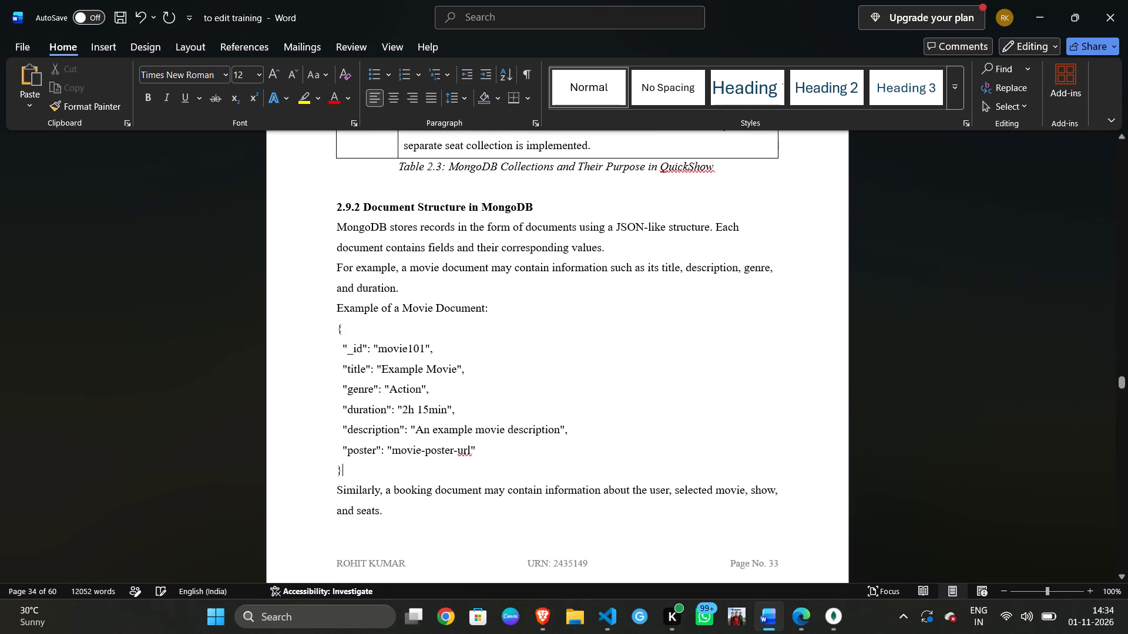
{"action": "left_click_drag", "start_coordinate": [350, 472], "coordinate": [328, 339]}
{"action": "key", "text": "ctrl+b"}
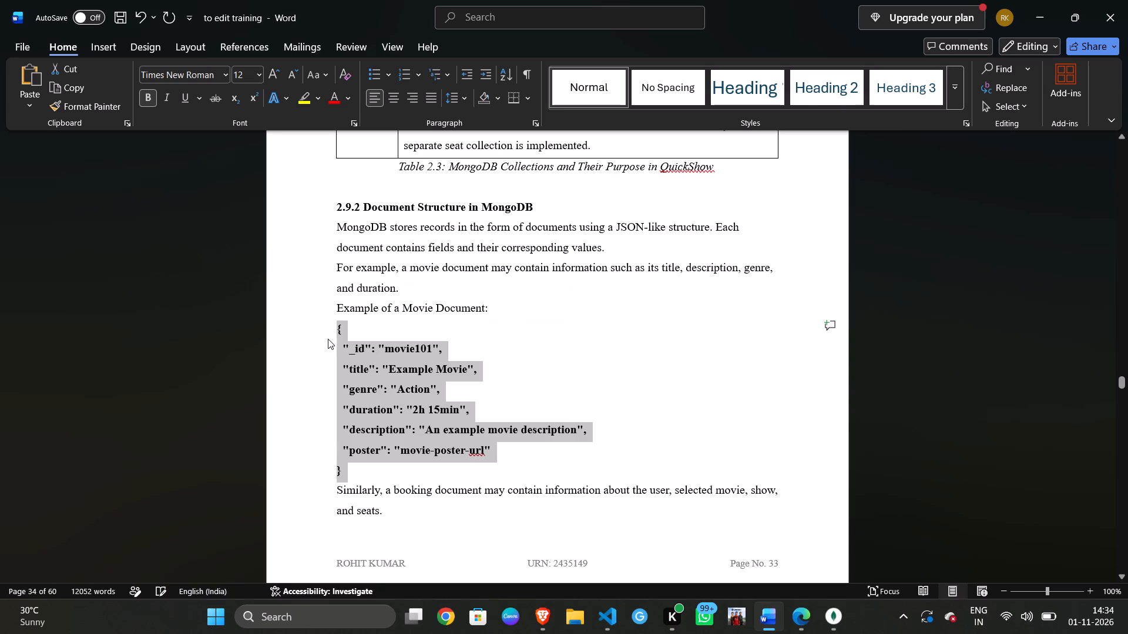
{"action": "left_click", "coordinate": [608, 387]}
Bold the whole JSON block, braces included, under "Example of a Booking Document:".
{"action": "scroll", "coordinate": [608, 387], "scroll_direction": "down", "scroll_amount": 2}
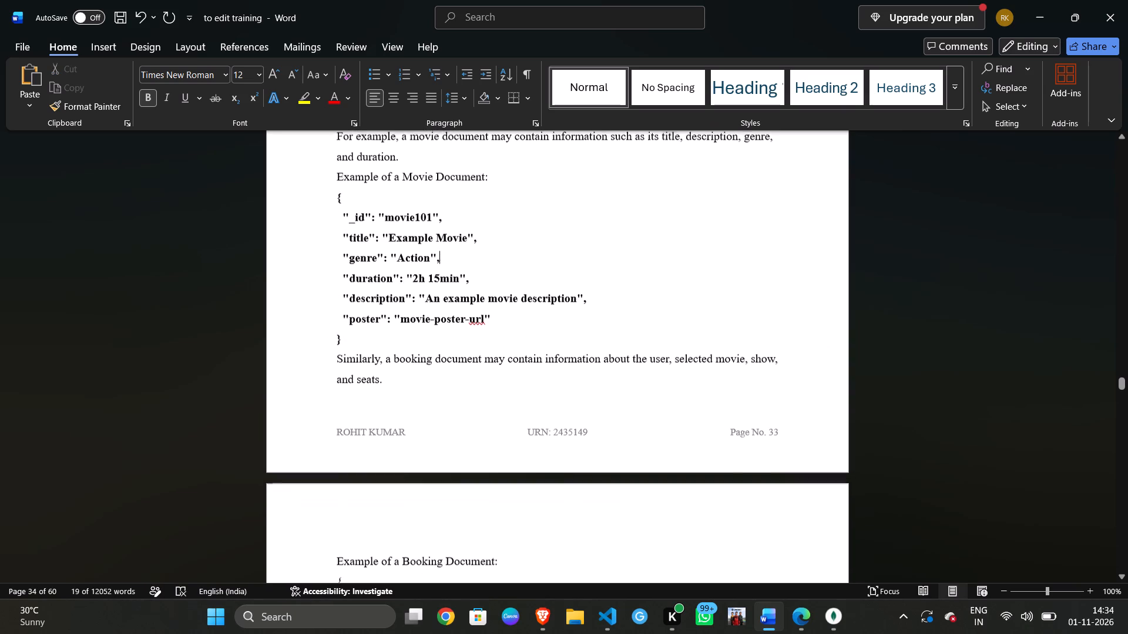
{"action": "scroll", "coordinate": [608, 387], "scroll_direction": "down", "scroll_amount": 1}
{"action": "left_click_drag", "start_coordinate": [360, 472], "coordinate": [358, 472]}
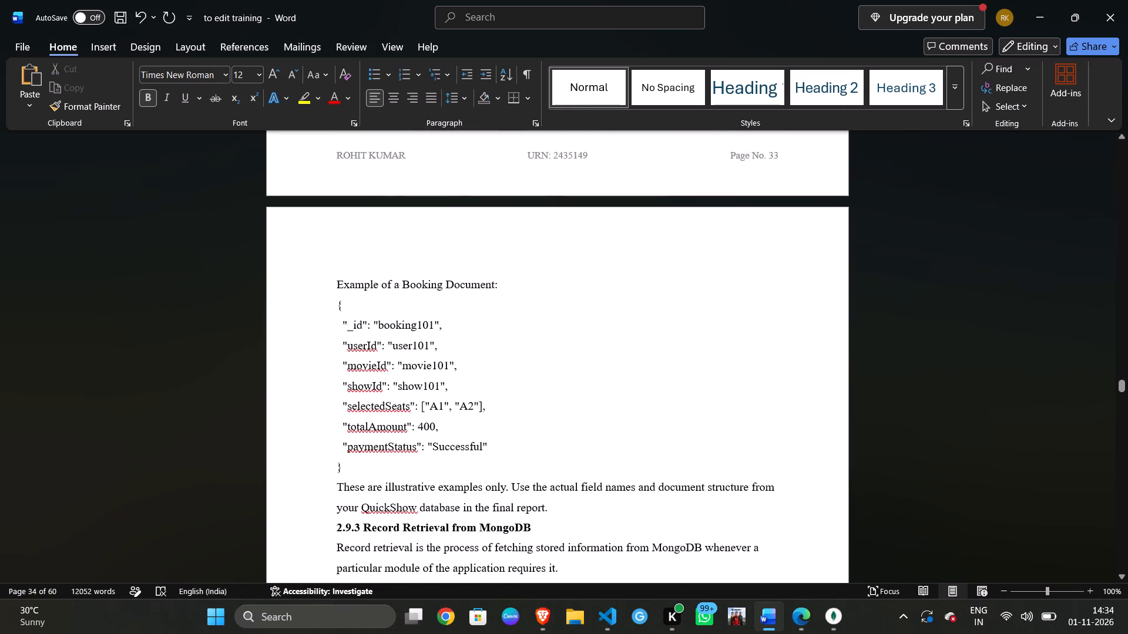
{"action": "left_click_drag", "start_coordinate": [358, 472], "coordinate": [331, 305]}
{"action": "key", "text": "ctrl+b"}
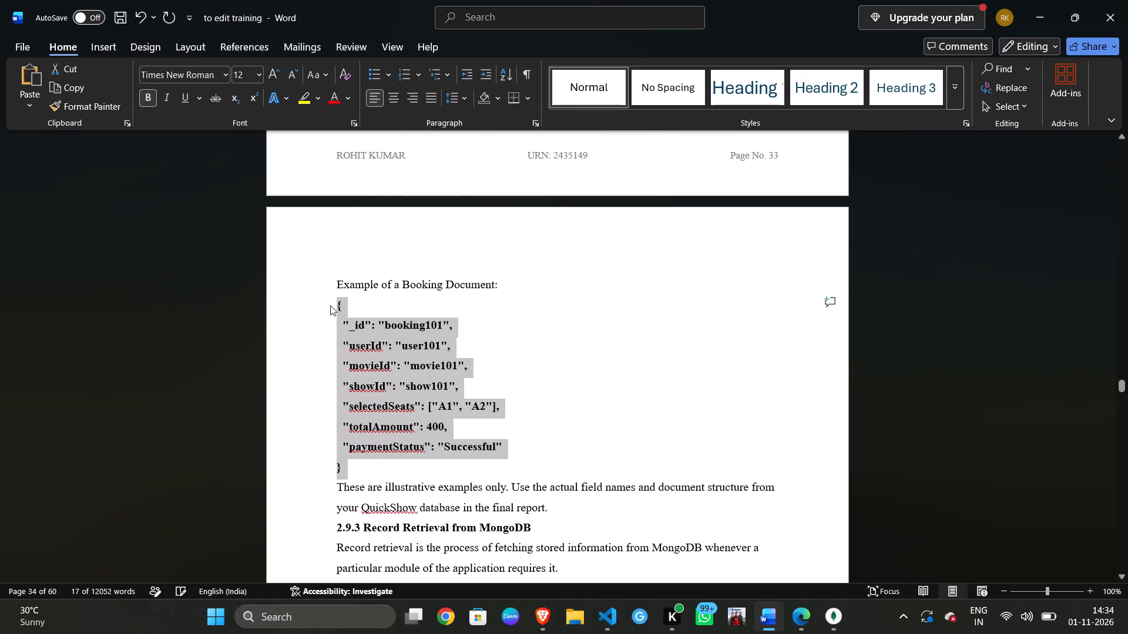
{"action": "left_click", "coordinate": [544, 370]}
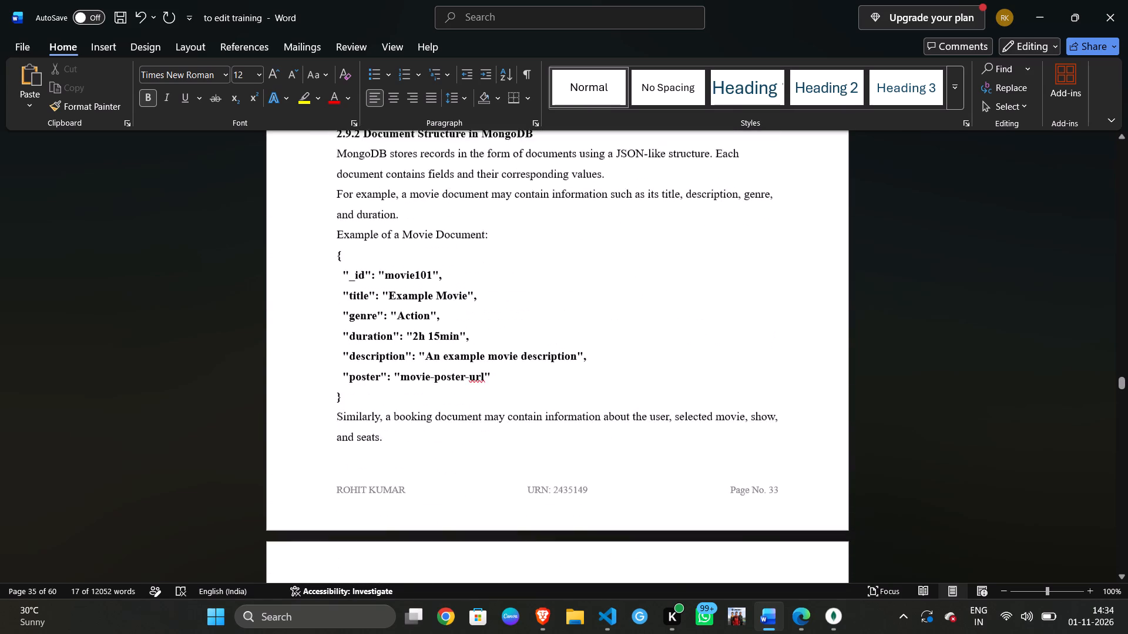
Insert one blank line between the illustrative-examples note and the heading "2.9.3 Record Retrieval from MongoDB".
{"action": "scroll", "coordinate": [544, 370], "scroll_direction": "down", "scroll_amount": 2}
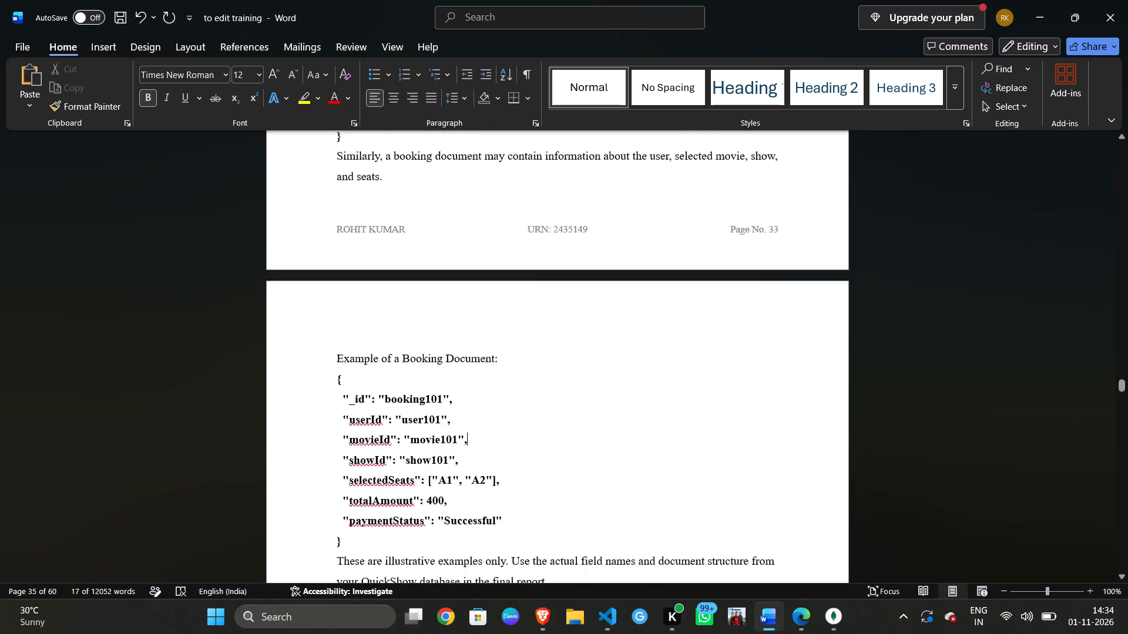
{"action": "scroll", "coordinate": [544, 370], "scroll_direction": "down", "scroll_amount": 1}
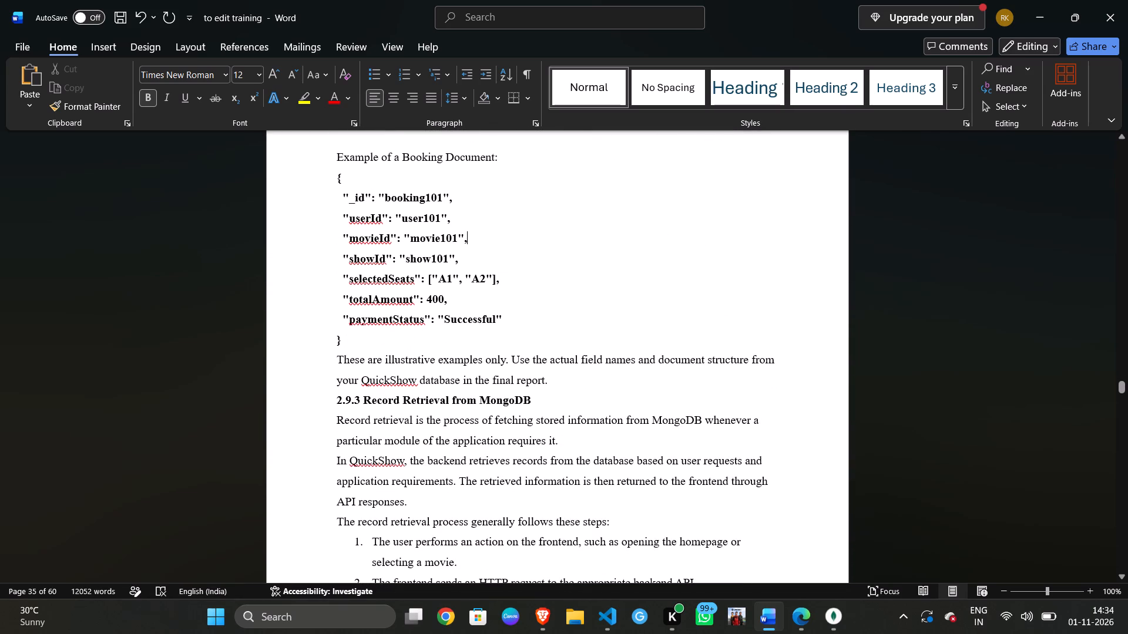
{"action": "left_click", "coordinate": [566, 380]}
{"action": "key", "text": "Return"}
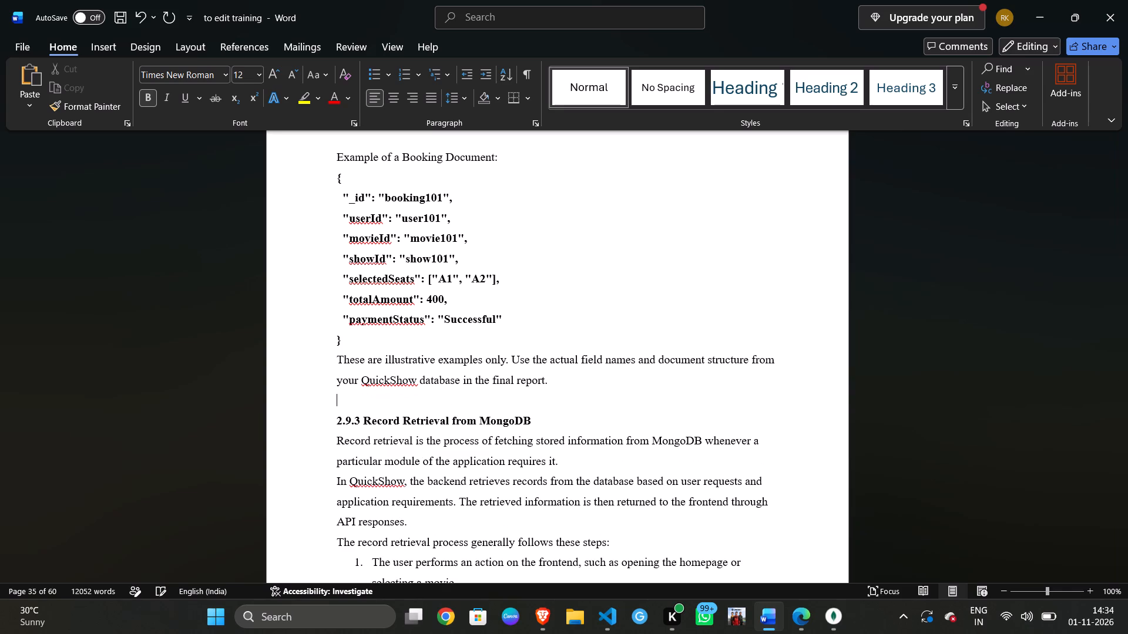
Set the font size of the heading "2.9.3 Record Retrieval from MongoDB" to 14.
{"action": "left_click_drag", "start_coordinate": [542, 424], "coordinate": [323, 418]}
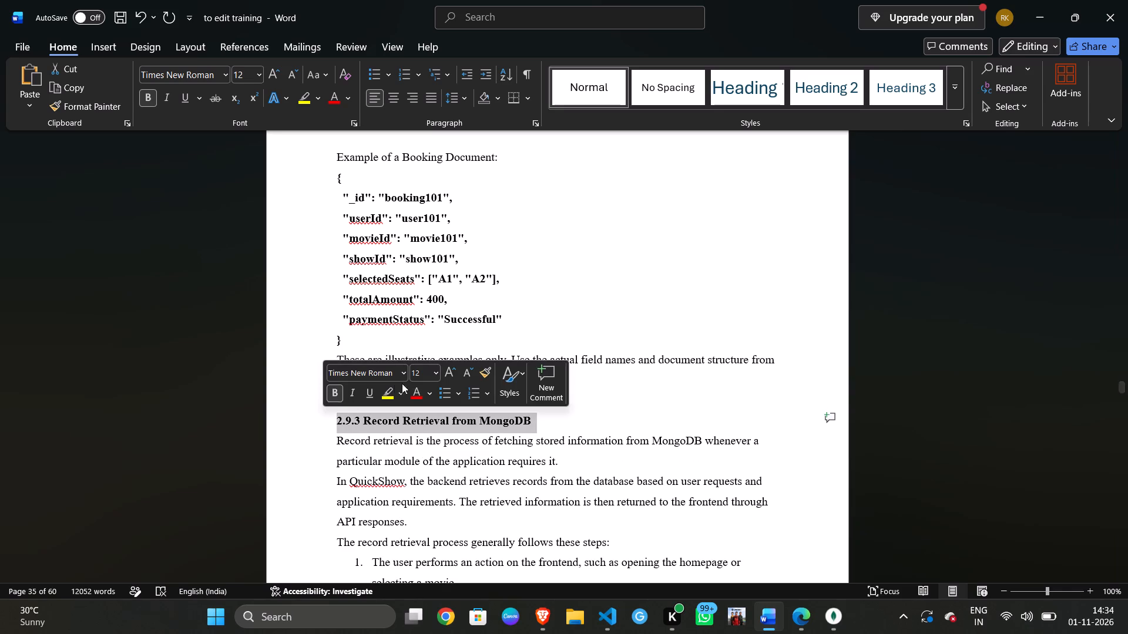
{"action": "left_click", "coordinate": [433, 375]}
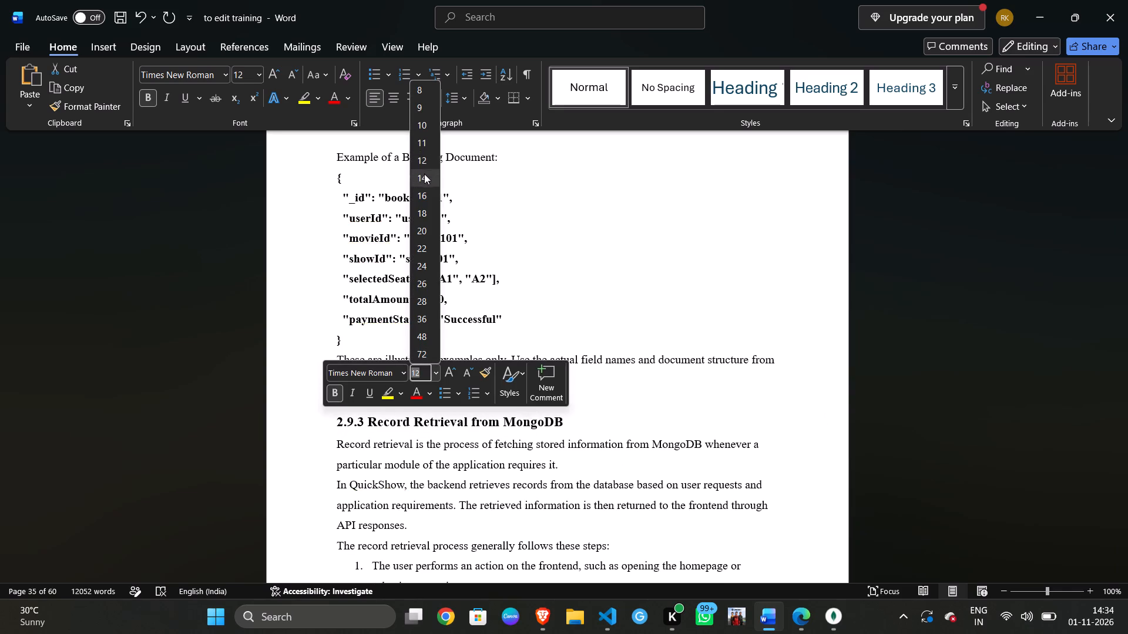
{"action": "left_click", "coordinate": [424, 174]}
Bold the word "QuickShow" at the start of the second paragraph in section 2.9.3.
{"action": "scroll", "coordinate": [508, 480], "scroll_direction": "down", "scroll_amount": 1}
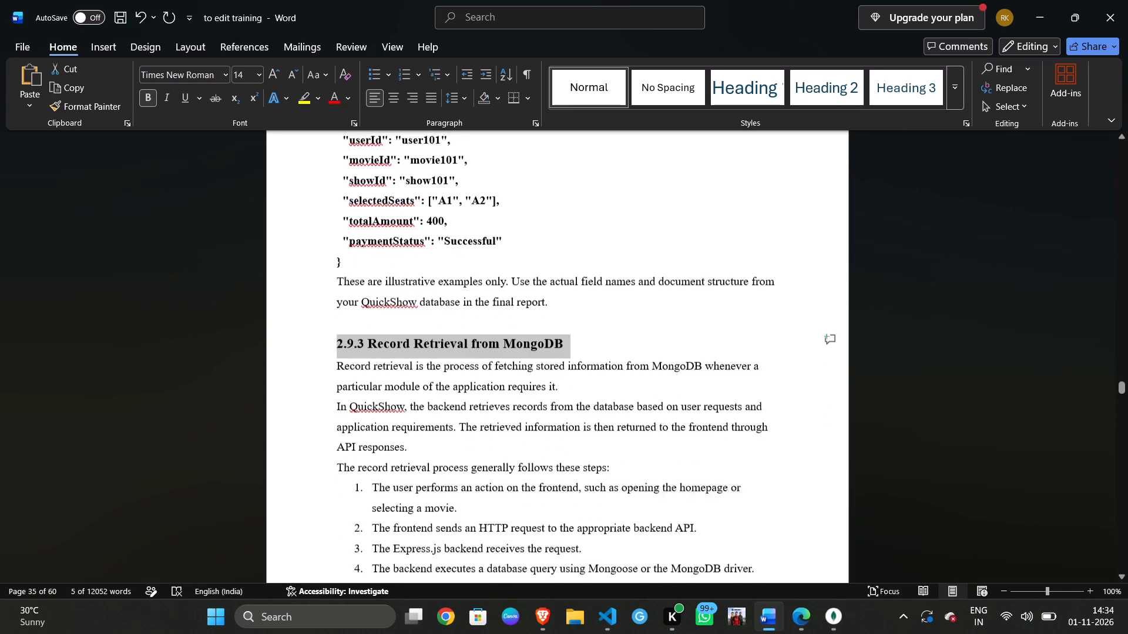
{"action": "scroll", "coordinate": [508, 480], "scroll_direction": "down", "scroll_amount": 1}
{"action": "left_click", "coordinate": [421, 427]}
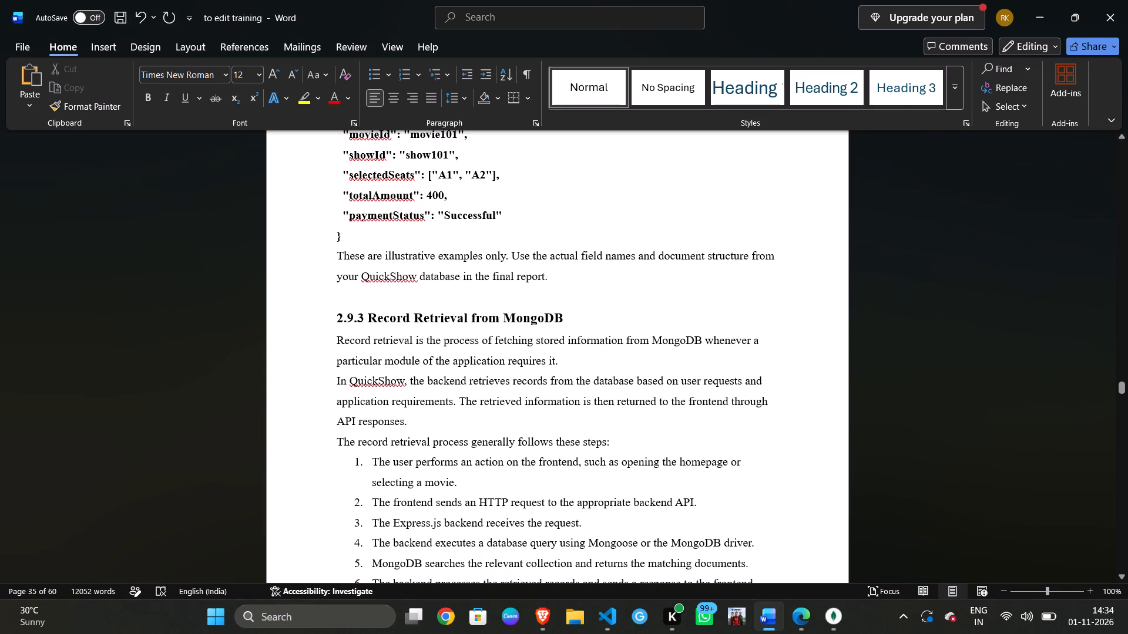
{"action": "left_click_drag", "start_coordinate": [404, 382], "coordinate": [350, 383]}
{"action": "key", "text": "ctrl+b"}
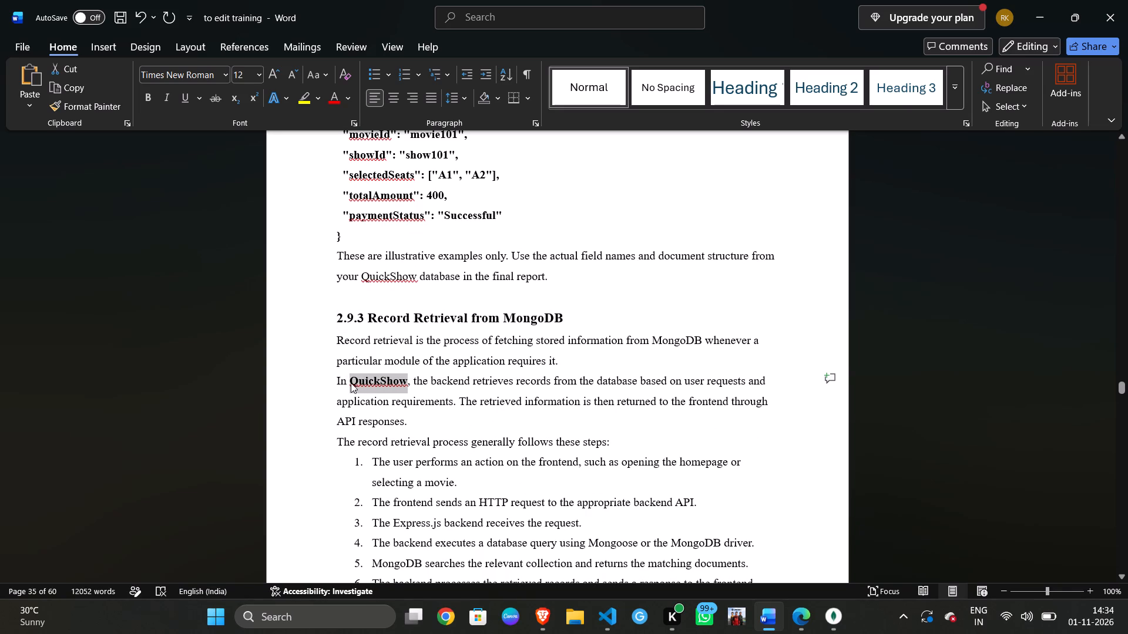
{"action": "left_click", "coordinate": [448, 434]}
Bold only the list numbers 1 to 7 of the record retrieval process steps in section 2.9.3.
{"action": "scroll", "coordinate": [448, 434], "scroll_direction": "down", "scroll_amount": 1}
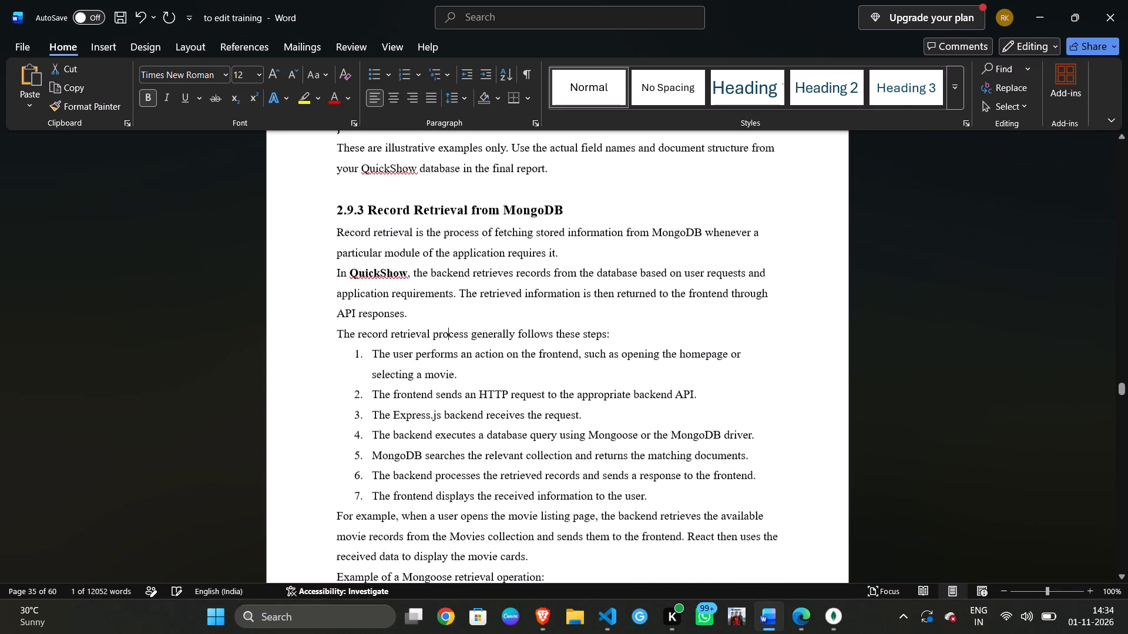
{"action": "scroll", "coordinate": [448, 434], "scroll_direction": "down", "scroll_amount": 1}
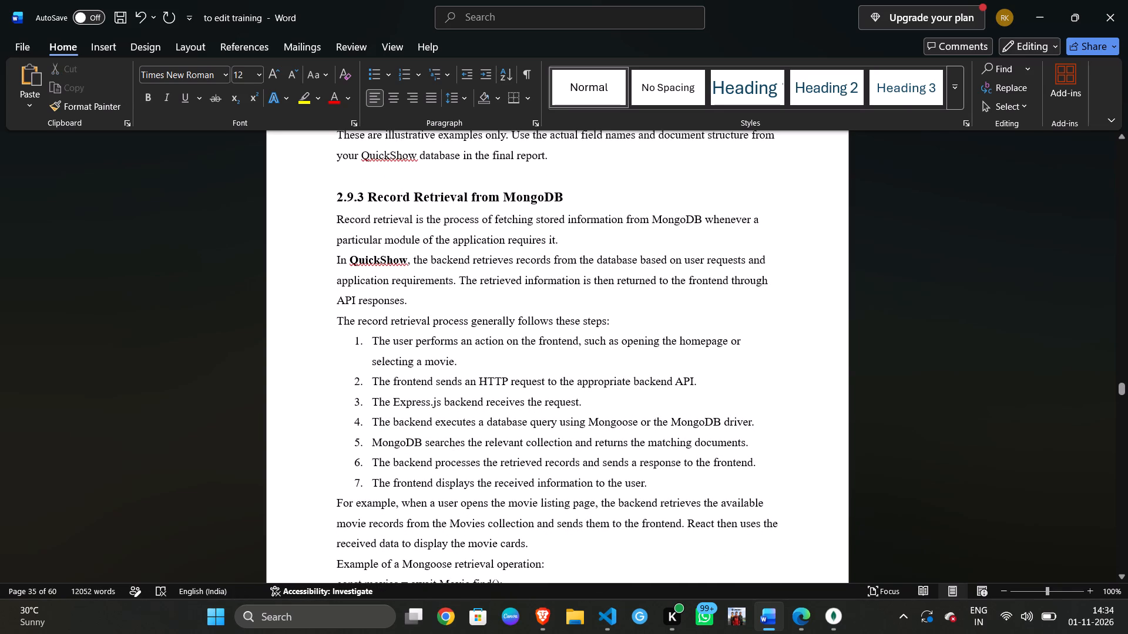
{"action": "left_click_drag", "start_coordinate": [363, 343], "coordinate": [346, 397]}
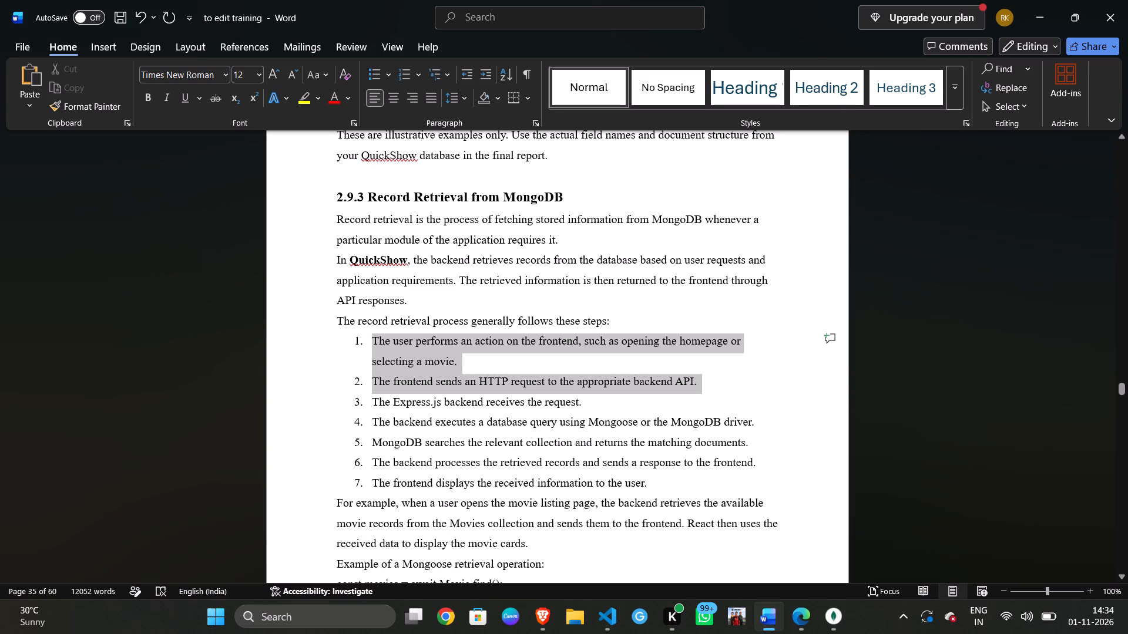
{"action": "left_click_drag", "start_coordinate": [346, 397], "coordinate": [346, 397]}
{"action": "double_click", "coordinate": [359, 338]}
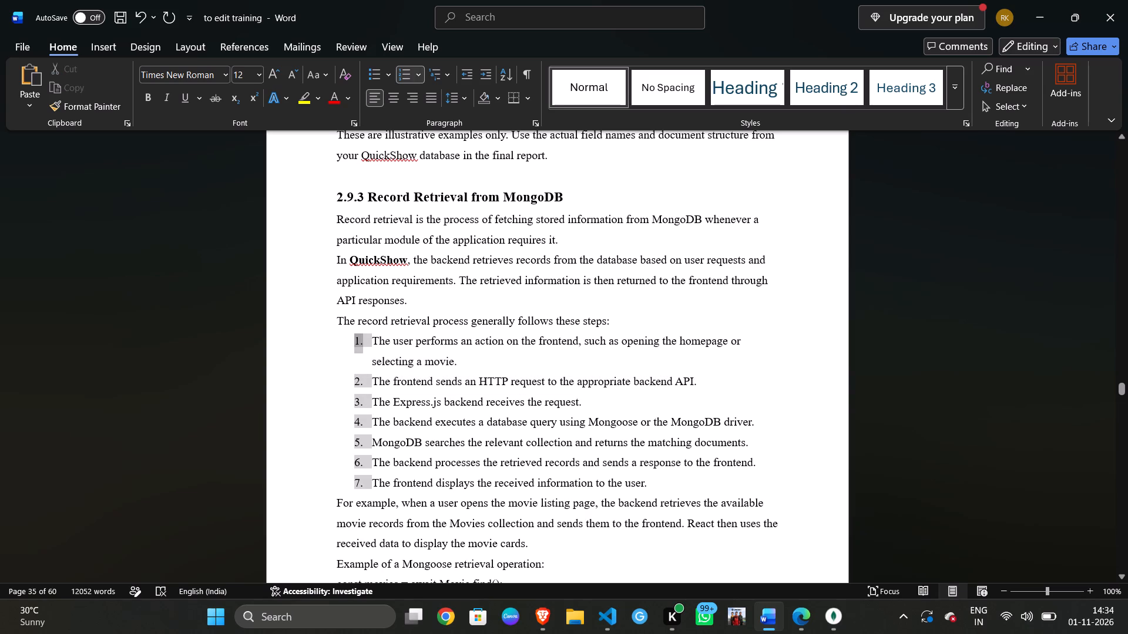
{"action": "key", "text": "ctrl+b"}
{"action": "left_click", "coordinate": [328, 404]}
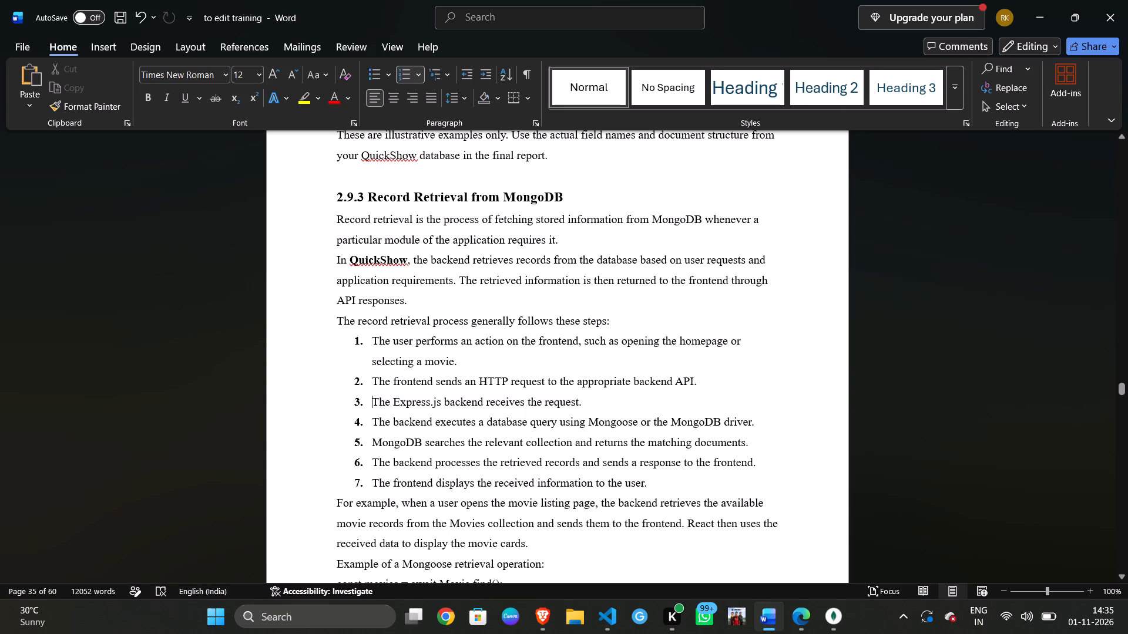
Insert one unnumbered blank line between list item 7 and the paragraph beginning "For example, when a user opens the movie listing page".
{"action": "scroll", "coordinate": [603, 503], "scroll_direction": "down", "scroll_amount": 2}
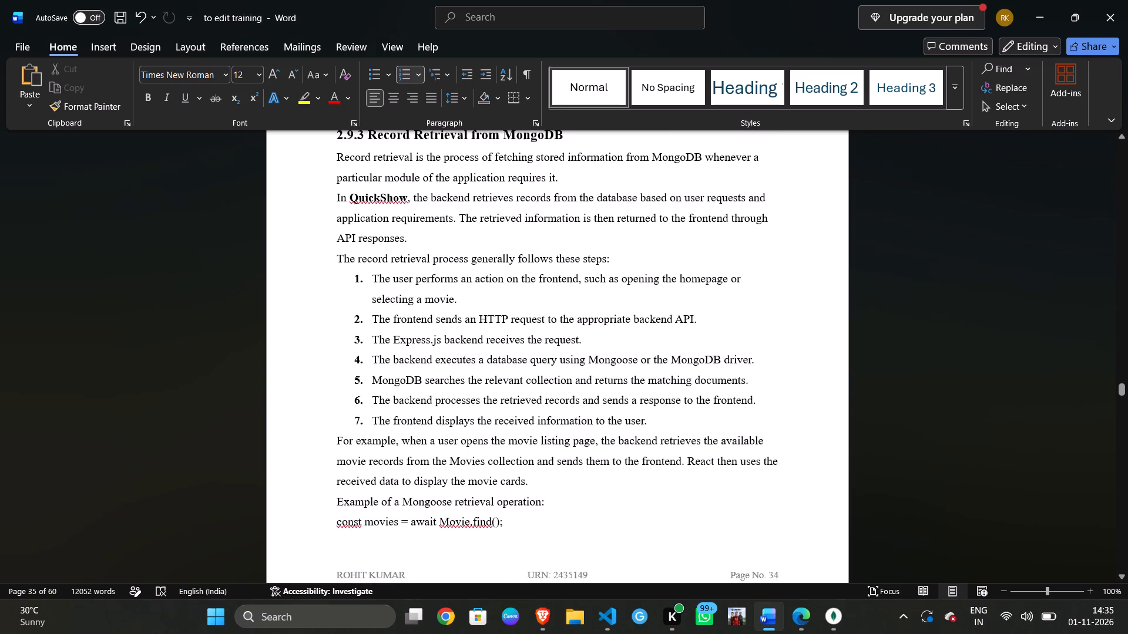
{"action": "scroll", "coordinate": [603, 503], "scroll_direction": "down", "scroll_amount": 1}
{"action": "left_click", "coordinate": [657, 424]}
{"action": "key", "text": "Return"}
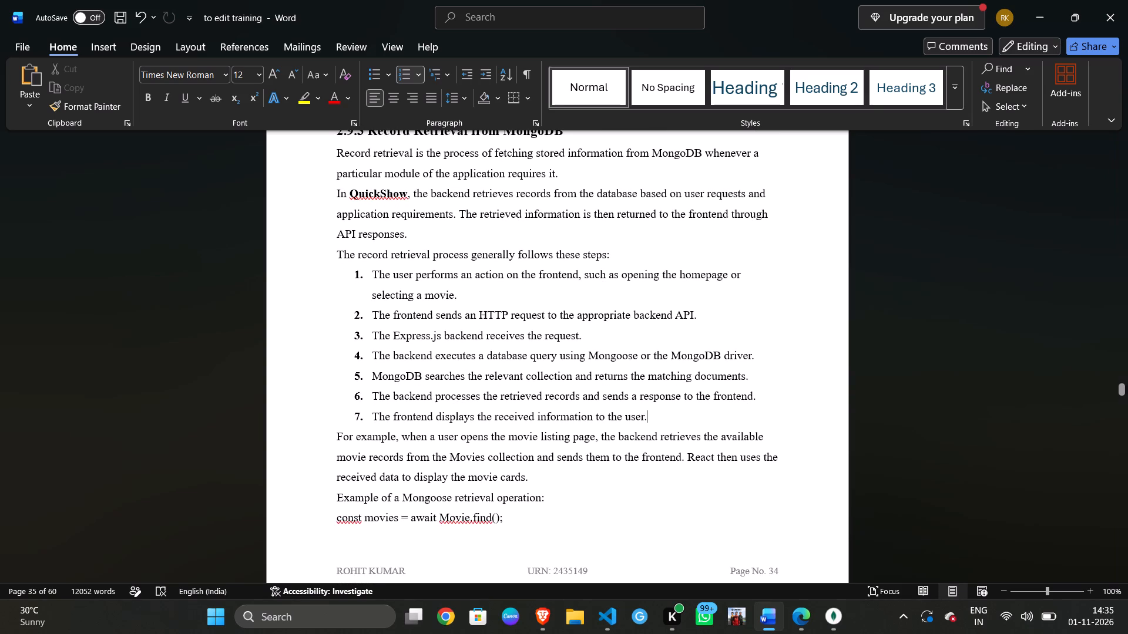
{"action": "key", "text": "backslash"}
{"action": "key", "text": "BackSpace"}
{"action": "key", "text": "BackSpace"}
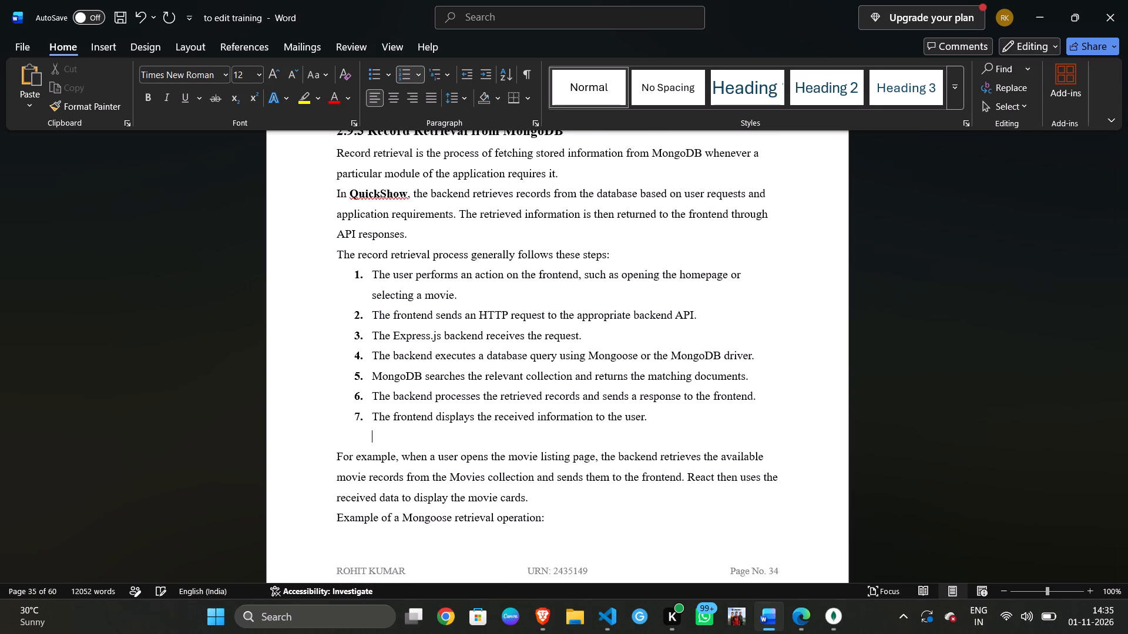
Insert one blank line between the movie listing example paragraph and the line "Example of a Mongoose retrieval operation:".
{"action": "scroll", "coordinate": [657, 424], "scroll_direction": "down", "scroll_amount": 1}
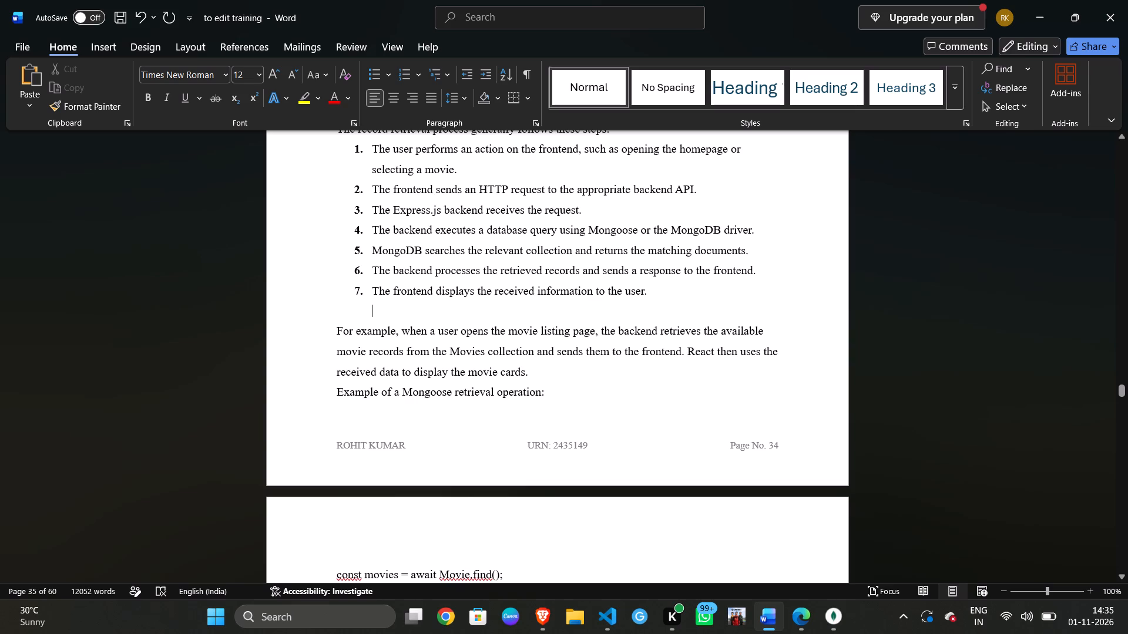
{"action": "left_click", "coordinate": [548, 371]}
{"action": "key", "text": "Return"}
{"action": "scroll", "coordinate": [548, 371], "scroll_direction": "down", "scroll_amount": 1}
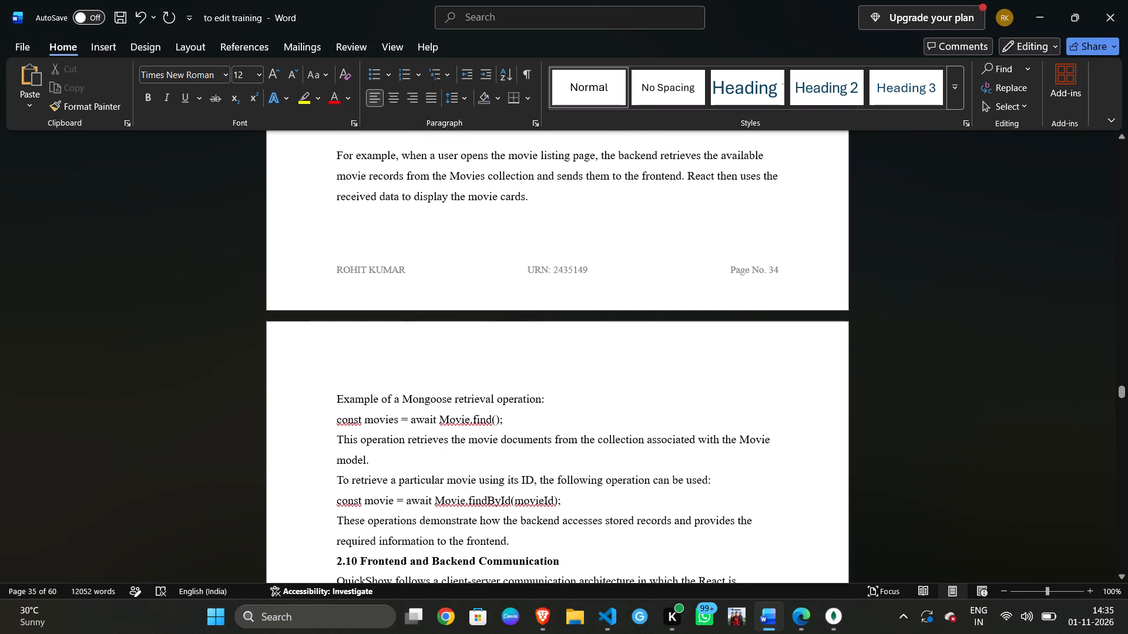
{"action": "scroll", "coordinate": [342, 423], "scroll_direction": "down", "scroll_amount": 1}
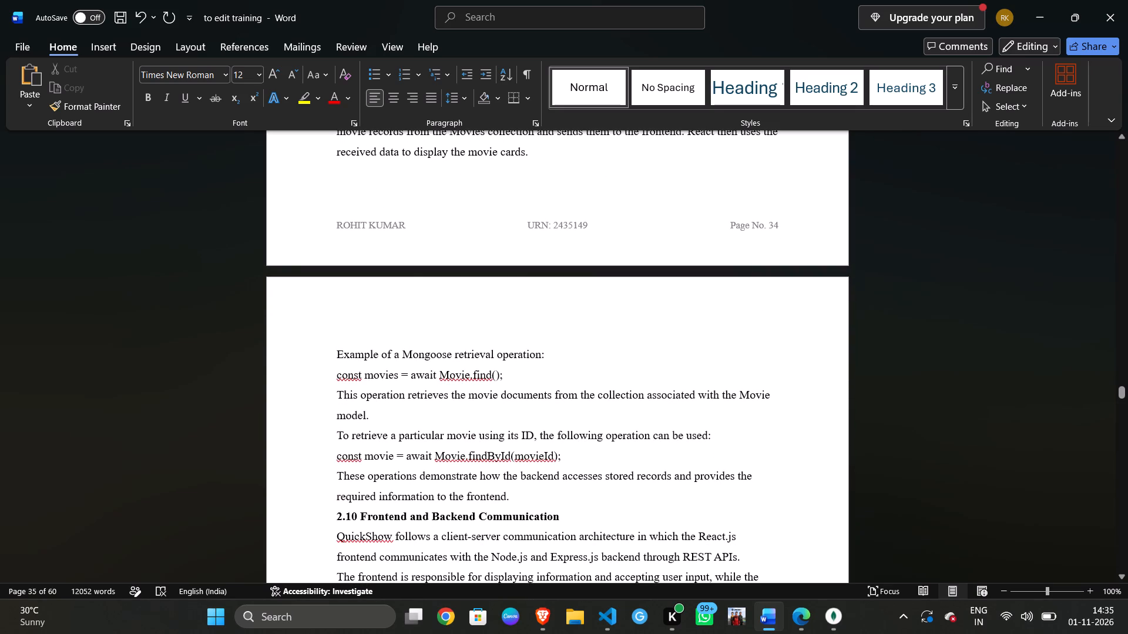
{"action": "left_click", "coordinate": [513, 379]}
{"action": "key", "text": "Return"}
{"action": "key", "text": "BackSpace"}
Bold the code lines "const movies = await Movie.find();" and "const movie = await Movie.findById(movieId);" in section 2.9.3.
{"action": "left_click_drag", "start_coordinate": [509, 376], "coordinate": [327, 380]}
{"action": "key", "text": "ctrl+b"}
{"action": "left_click_drag", "start_coordinate": [569, 458], "coordinate": [374, 458]}
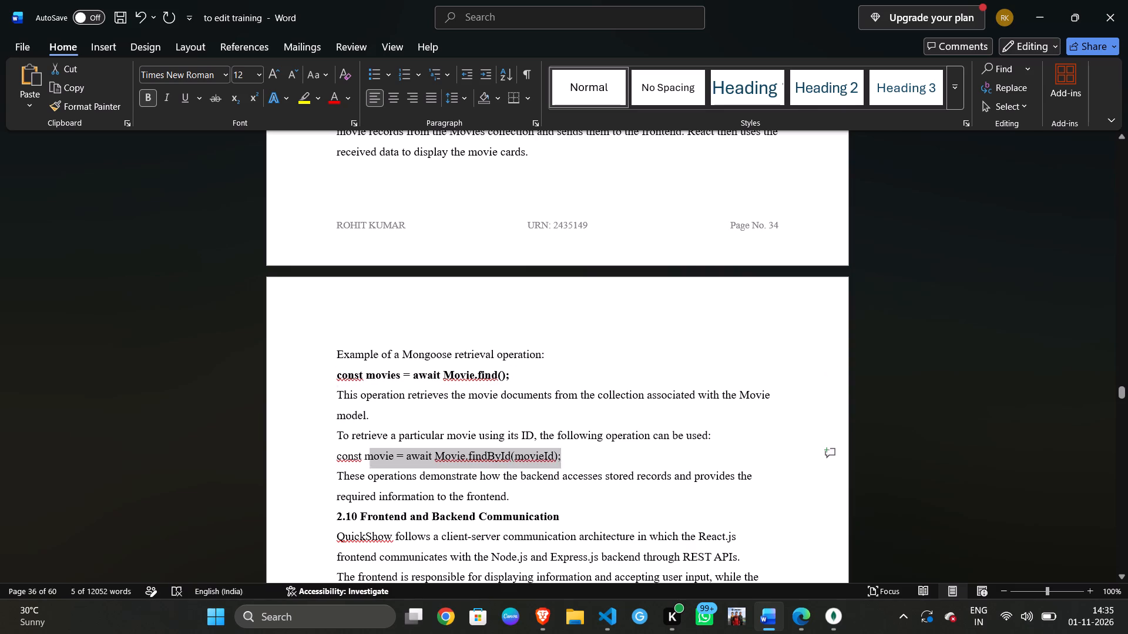
{"action": "left_click_drag", "start_coordinate": [374, 458], "coordinate": [337, 461]}
{"action": "key", "text": "ctrl+b"}
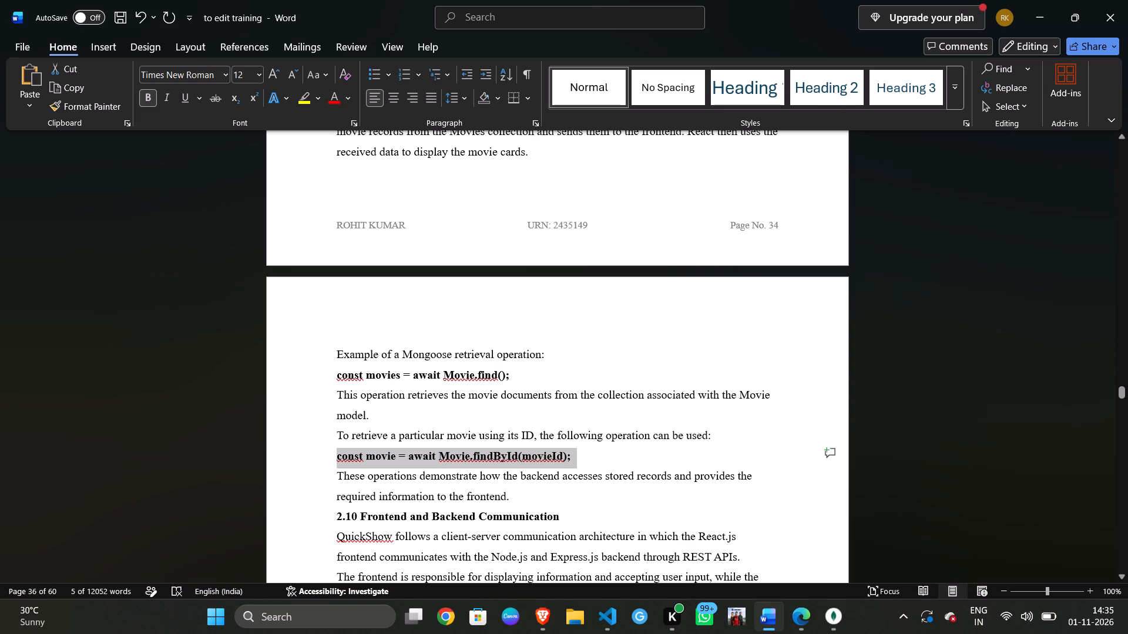
{"action": "left_click", "coordinate": [379, 423]}
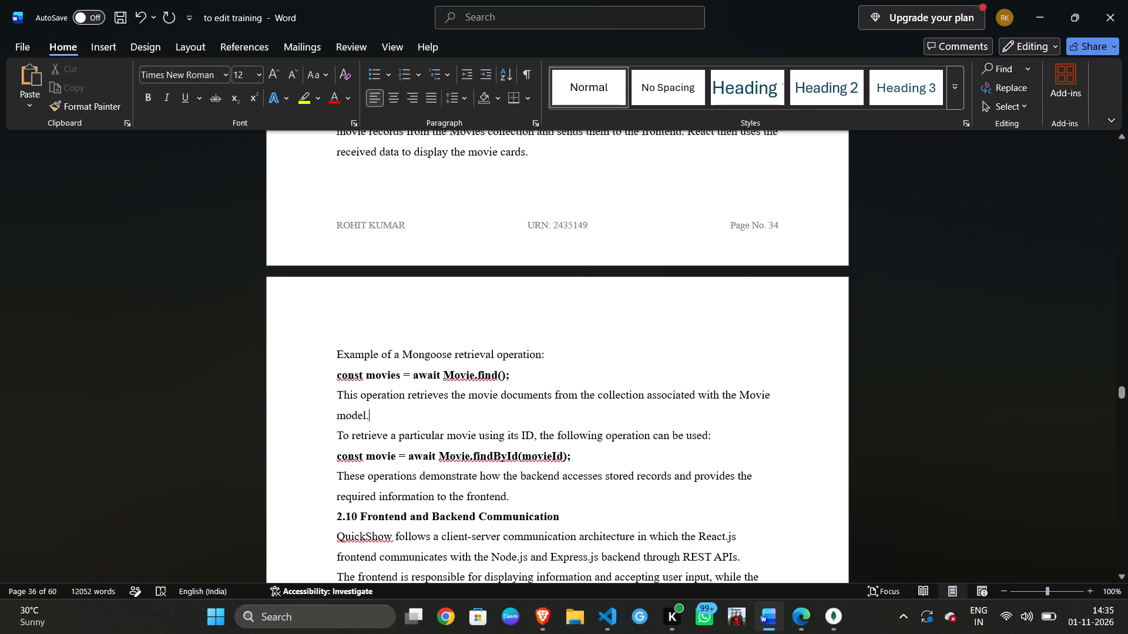
Insert one blank line between the end of section 2.9.3 and the heading "2.10 Frontend and Backend Communication".
{"action": "scroll", "coordinate": [468, 482], "scroll_direction": "down", "scroll_amount": 1}
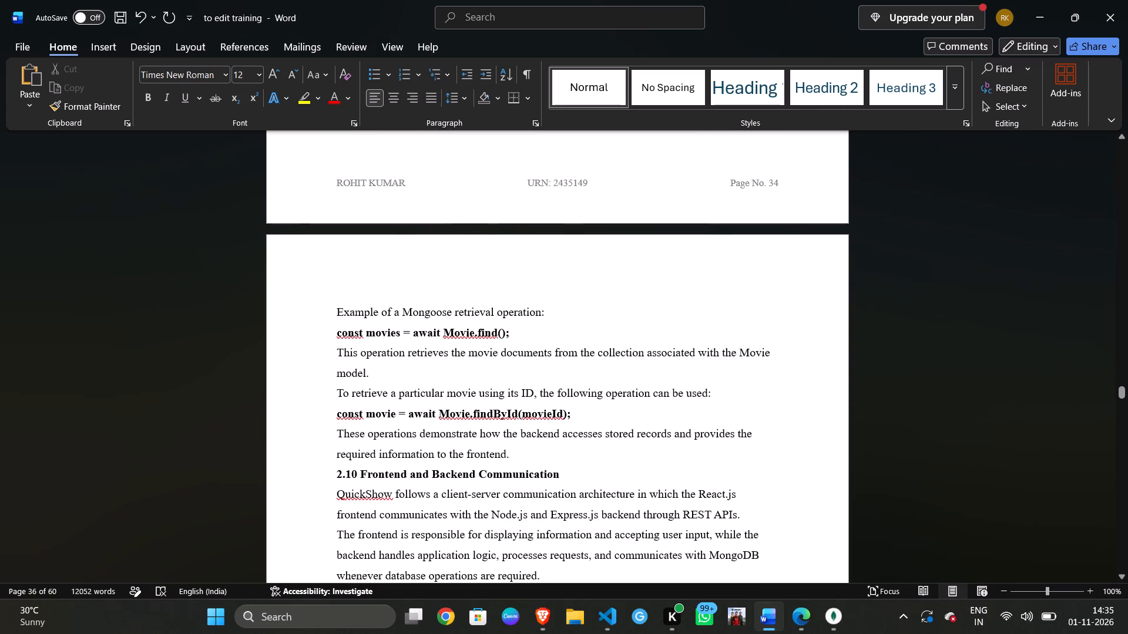
{"action": "left_click", "coordinate": [509, 453]}
{"action": "key", "text": "Return"}
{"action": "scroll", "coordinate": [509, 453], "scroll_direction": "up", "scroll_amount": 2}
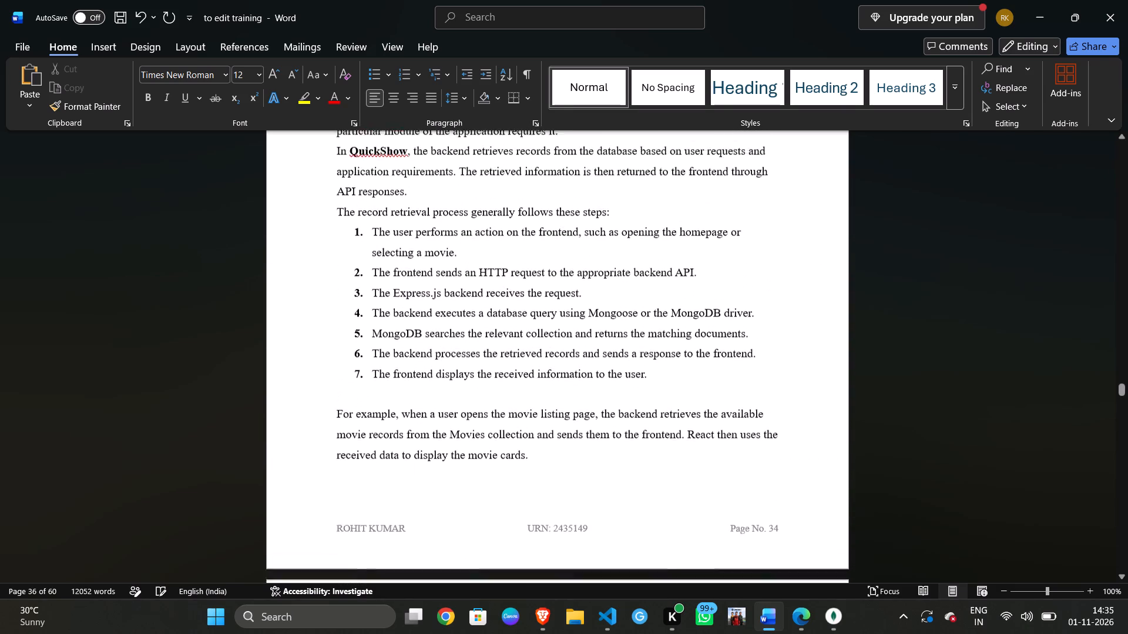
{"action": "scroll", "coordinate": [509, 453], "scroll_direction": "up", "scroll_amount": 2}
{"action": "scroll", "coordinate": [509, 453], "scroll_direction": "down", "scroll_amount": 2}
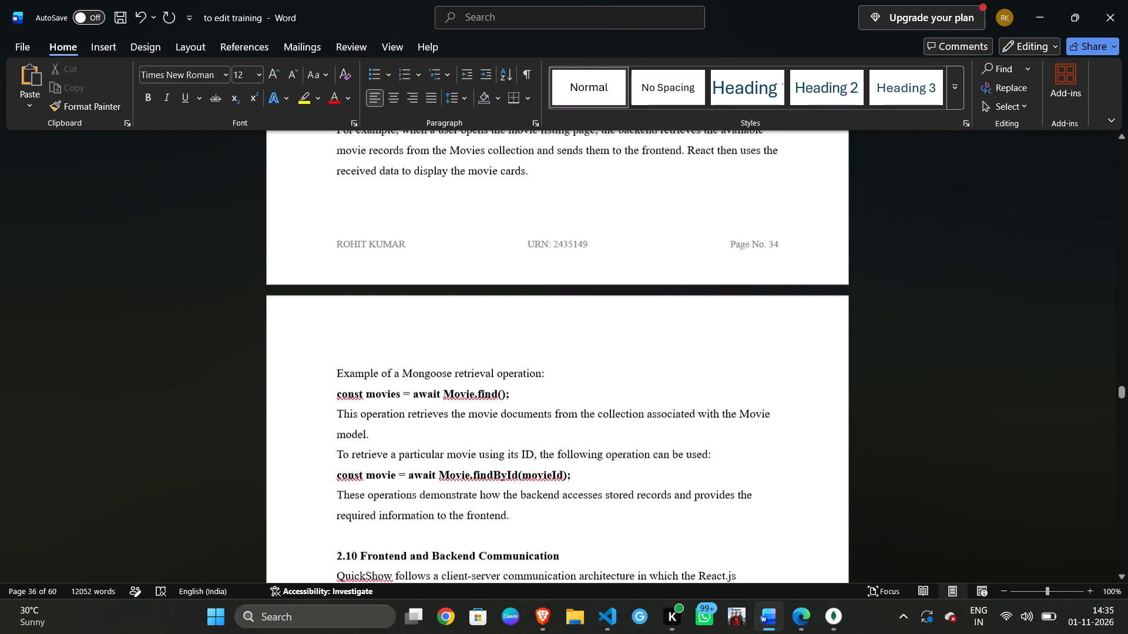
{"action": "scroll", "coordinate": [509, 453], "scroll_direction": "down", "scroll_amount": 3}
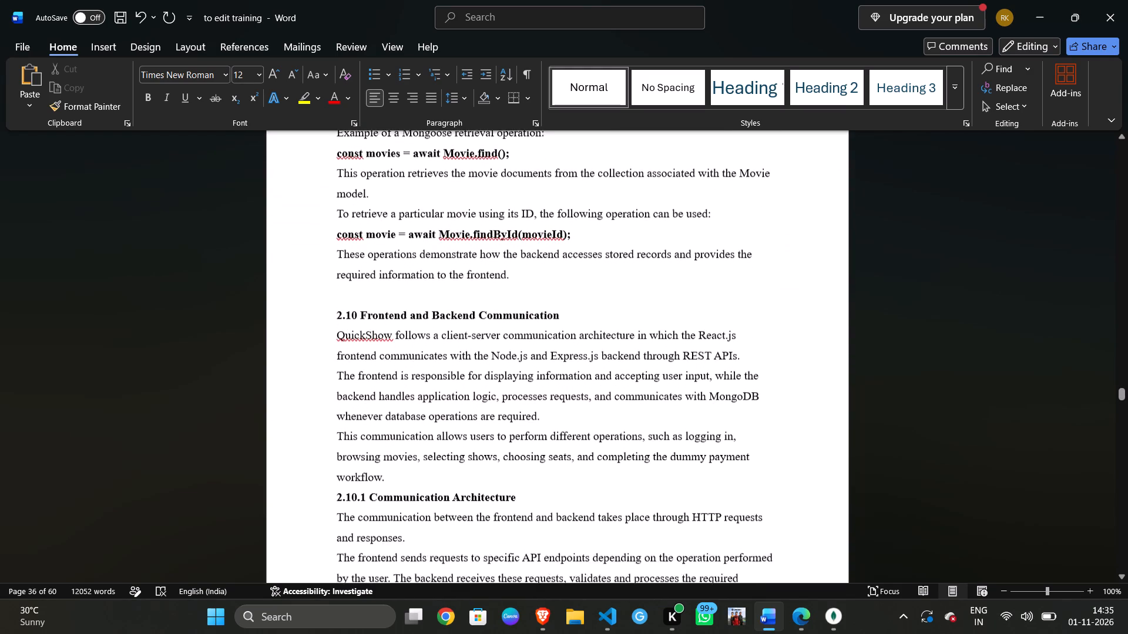
Insert one blank line between the introductory text of section 2.10 and the heading "2.10.1 Communication Architecture".
{"action": "scroll", "coordinate": [509, 453], "scroll_direction": "down", "scroll_amount": 1}
{"action": "left_click", "coordinate": [398, 425]}
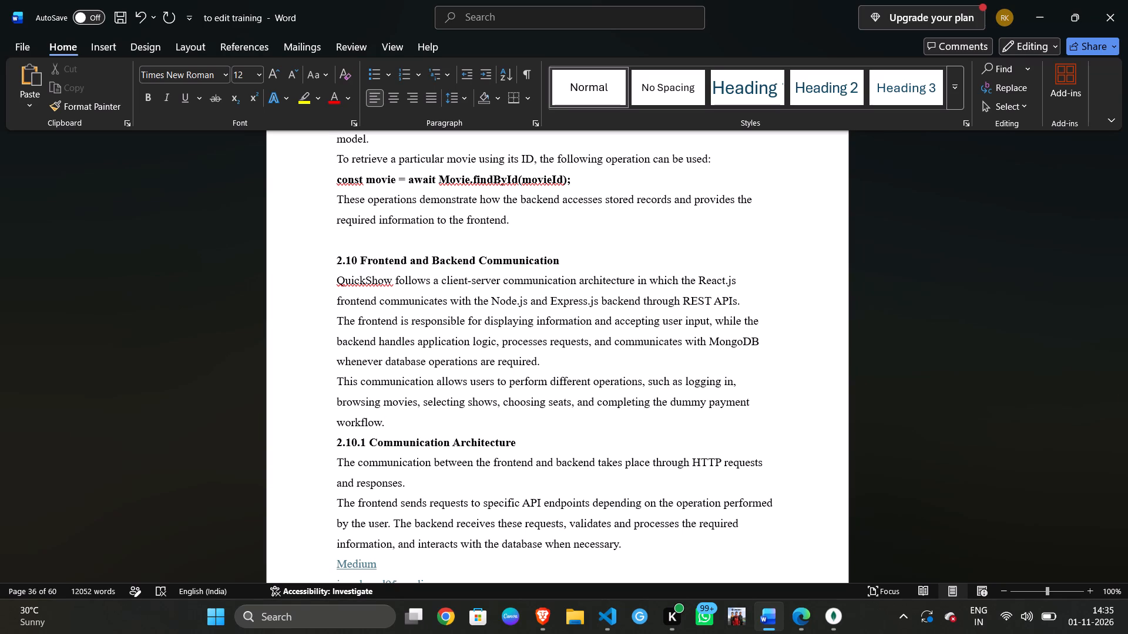
{"action": "key", "text": "Return"}
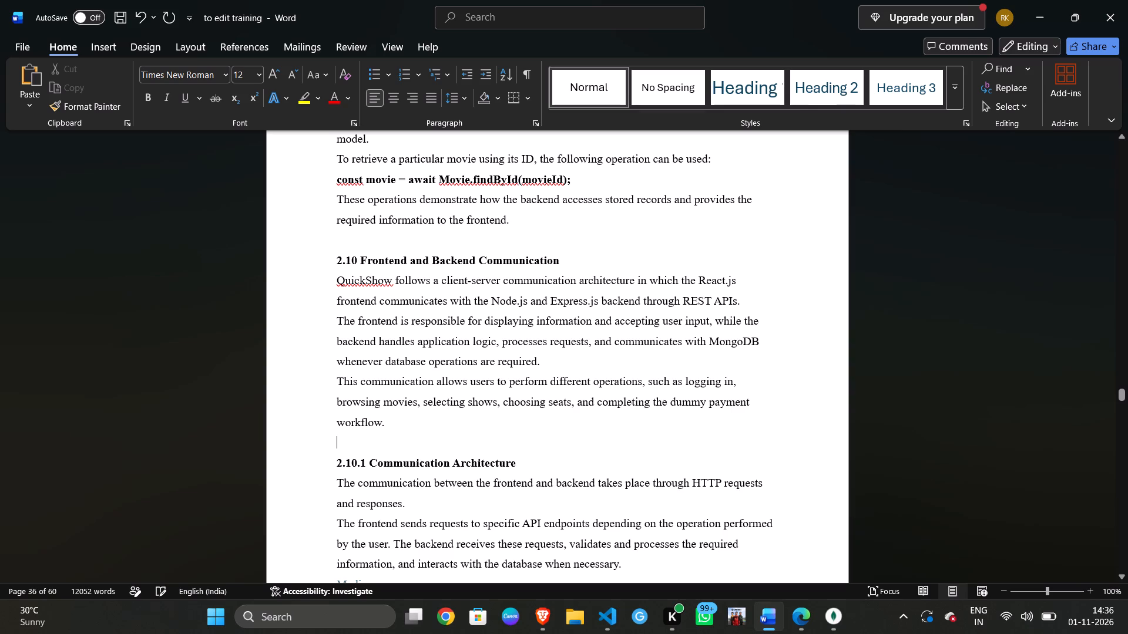
Set the headings "2.10 Frontend and Backend Communication" and "2.10.1 Communication Architecture" to font size 14.
{"action": "left_click_drag", "start_coordinate": [558, 262], "coordinate": [296, 259]}
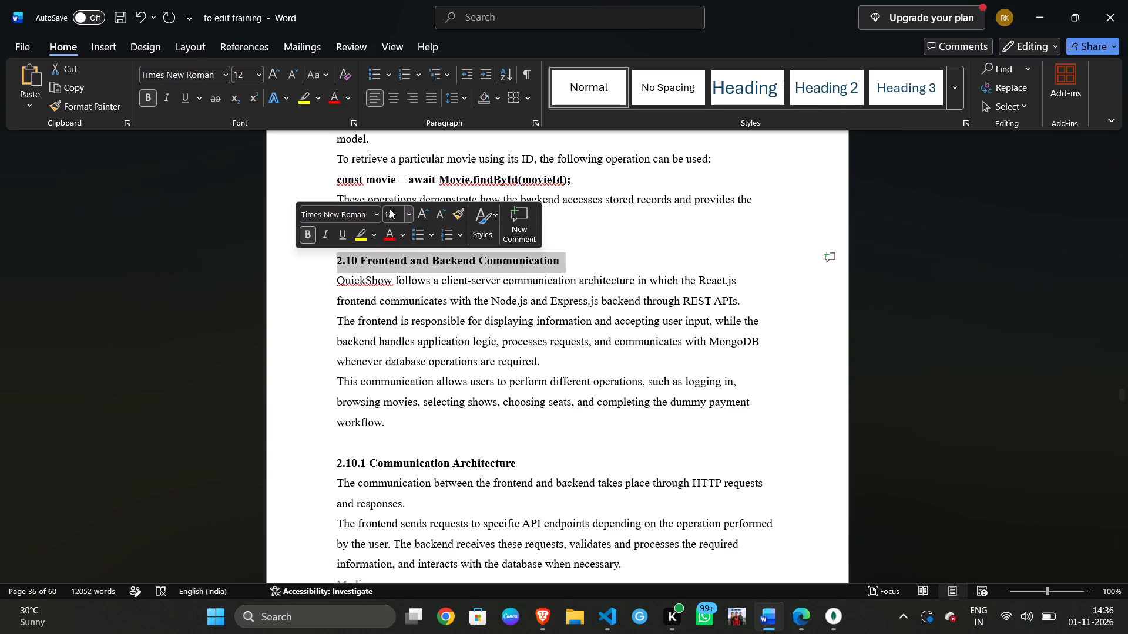
{"action": "left_click", "coordinate": [392, 214]}
{"action": "type", "text": "14"}
{"action": "left_click_drag", "start_coordinate": [523, 466], "coordinate": [325, 467]}
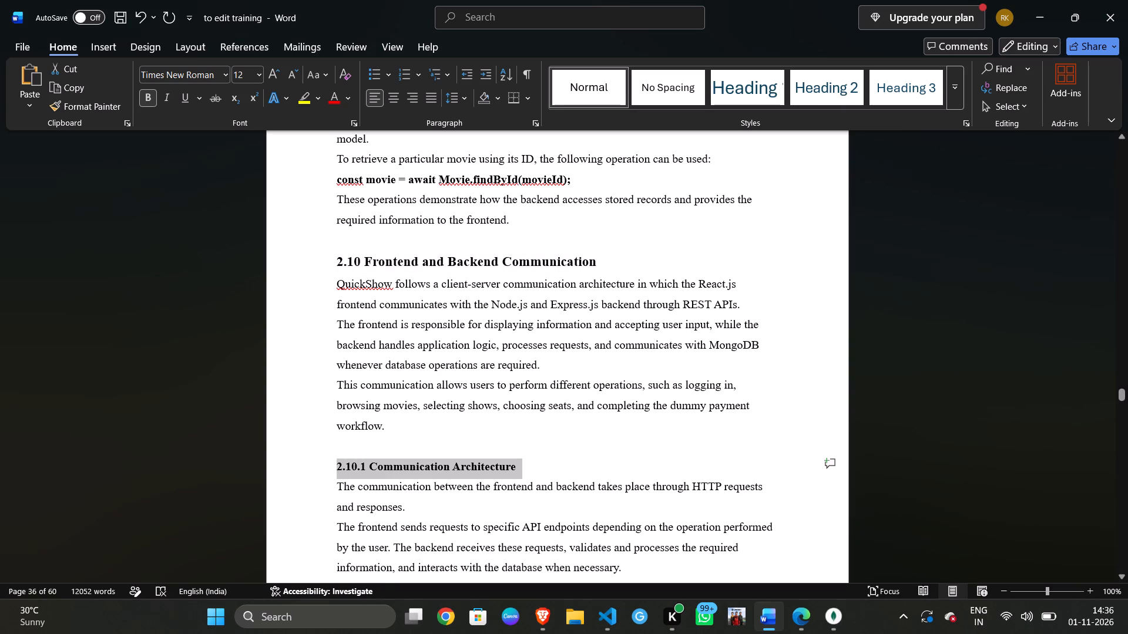
{"action": "left_click_drag", "start_coordinate": [325, 467], "coordinate": [324, 467]}
{"action": "left_click", "coordinate": [424, 420]}
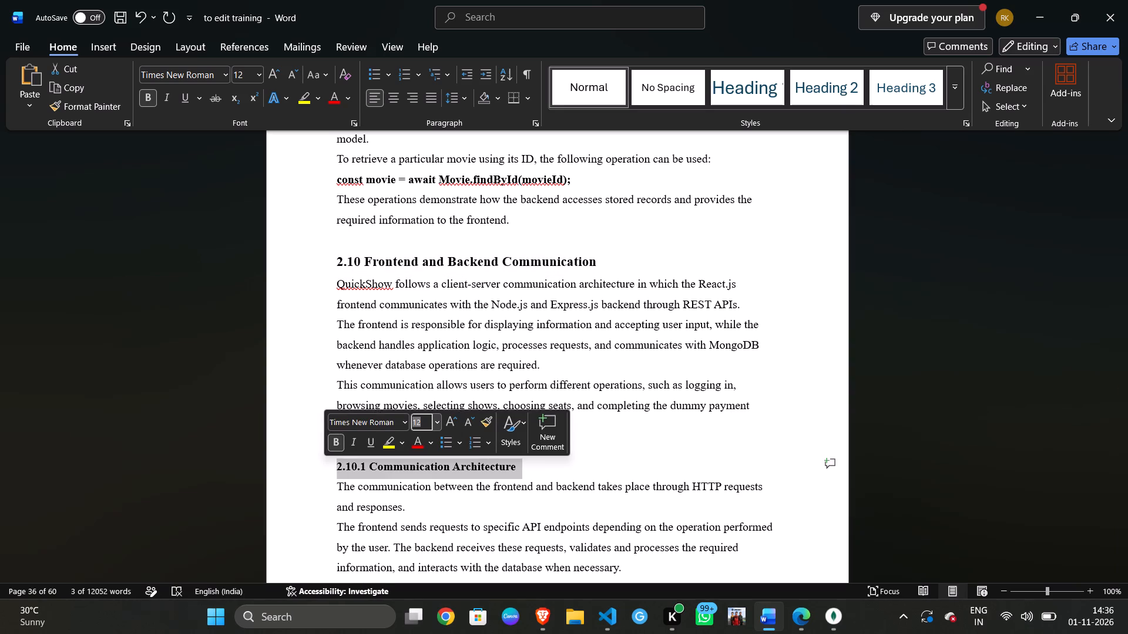
{"action": "type", "text": "14"}
{"action": "left_click", "coordinate": [287, 379]}
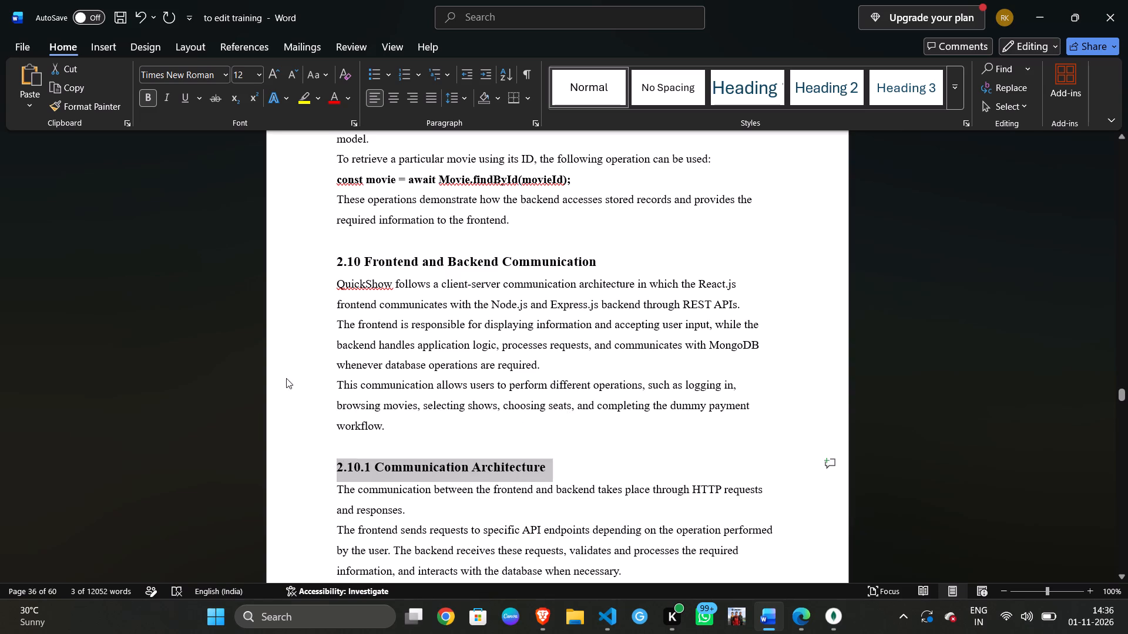
Replace the two Medium hyperlink lines above the Figure 2.4 caption in section 2.10.1 with one blank line.
{"action": "scroll", "coordinate": [307, 405], "scroll_direction": "down", "scroll_amount": 1}
{"action": "scroll", "coordinate": [307, 405], "scroll_direction": "up", "scroll_amount": 1}
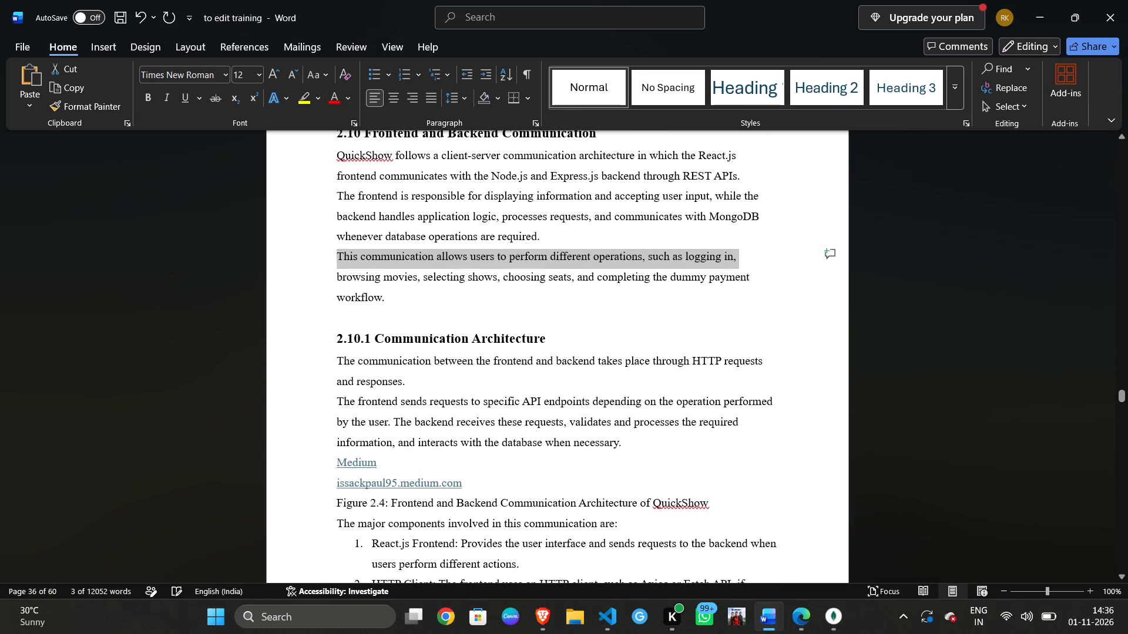
{"action": "left_click_drag", "start_coordinate": [469, 489], "coordinate": [330, 463]}
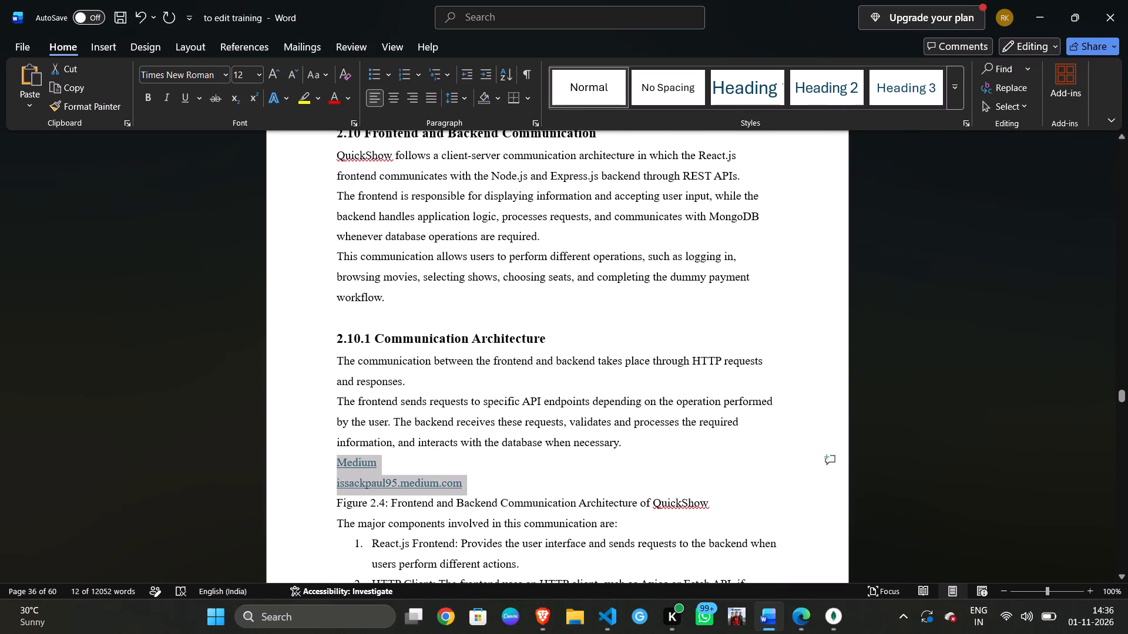
{"action": "left_click_drag", "start_coordinate": [330, 463], "coordinate": [327, 463]}
{"action": "key", "text": "BackSpace"}
{"action": "key", "text": "Return"}
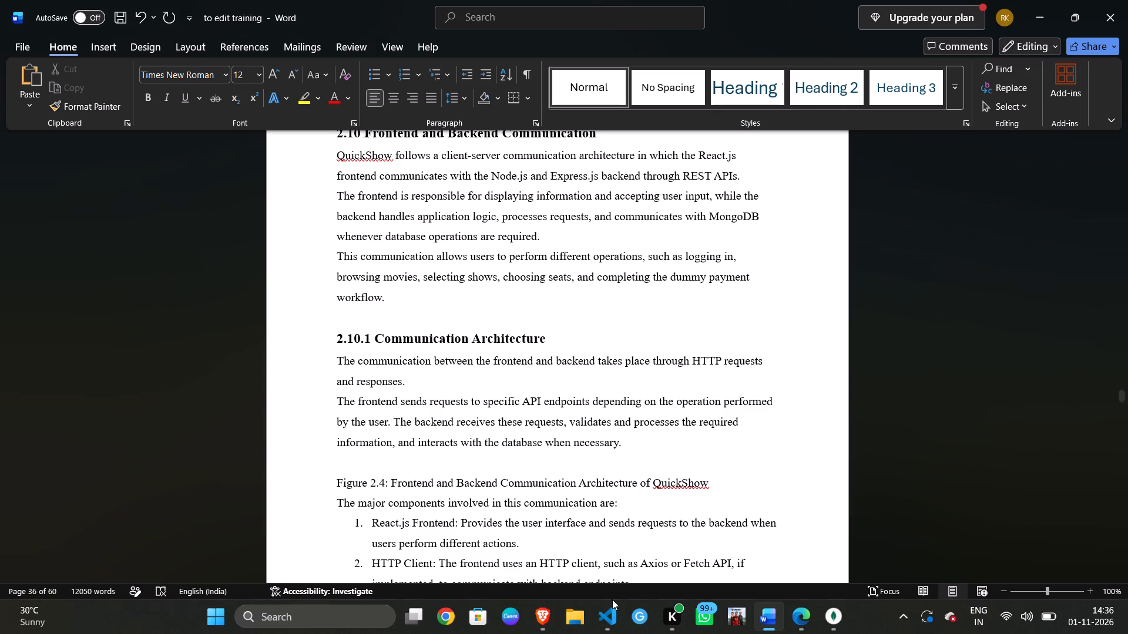
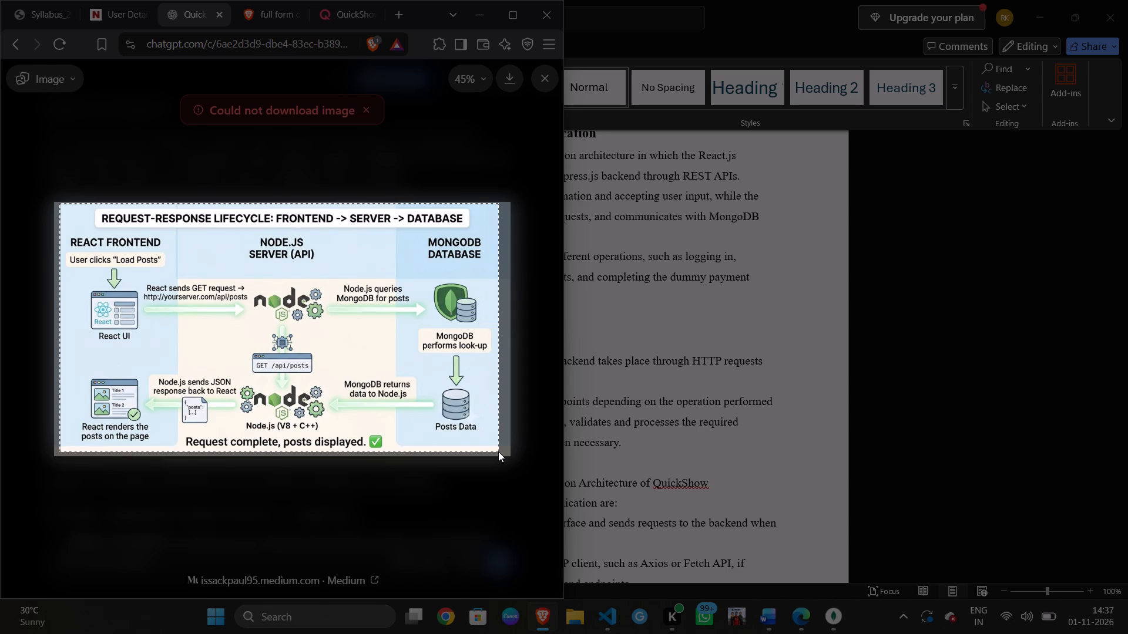
{"action": "left_click_drag", "start_coordinate": [498, 451], "coordinate": [498, 452]}
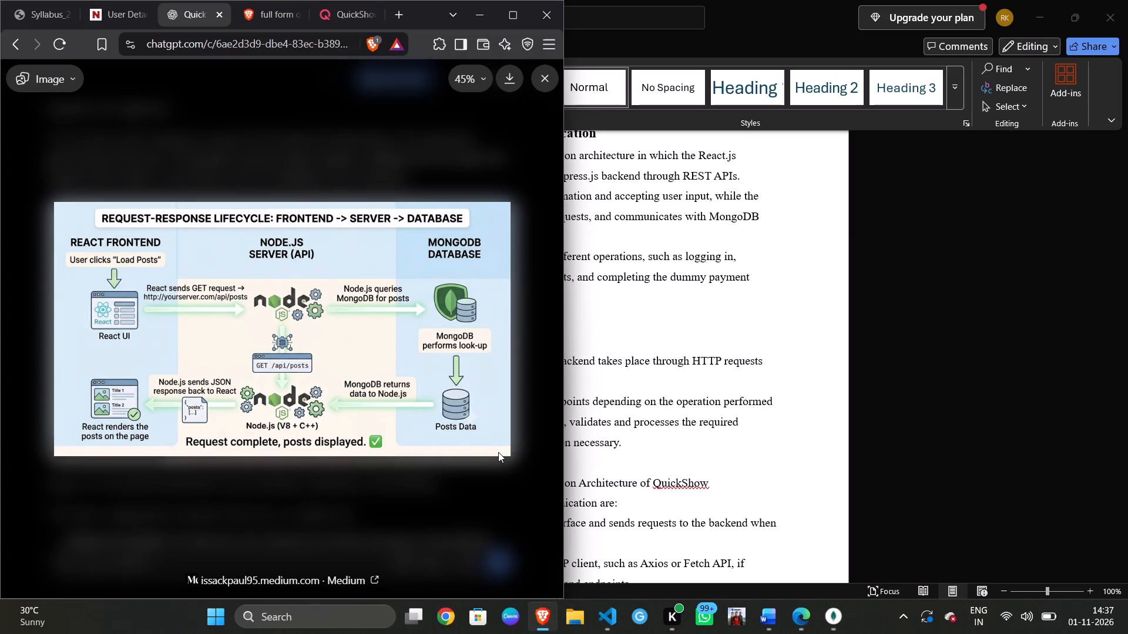
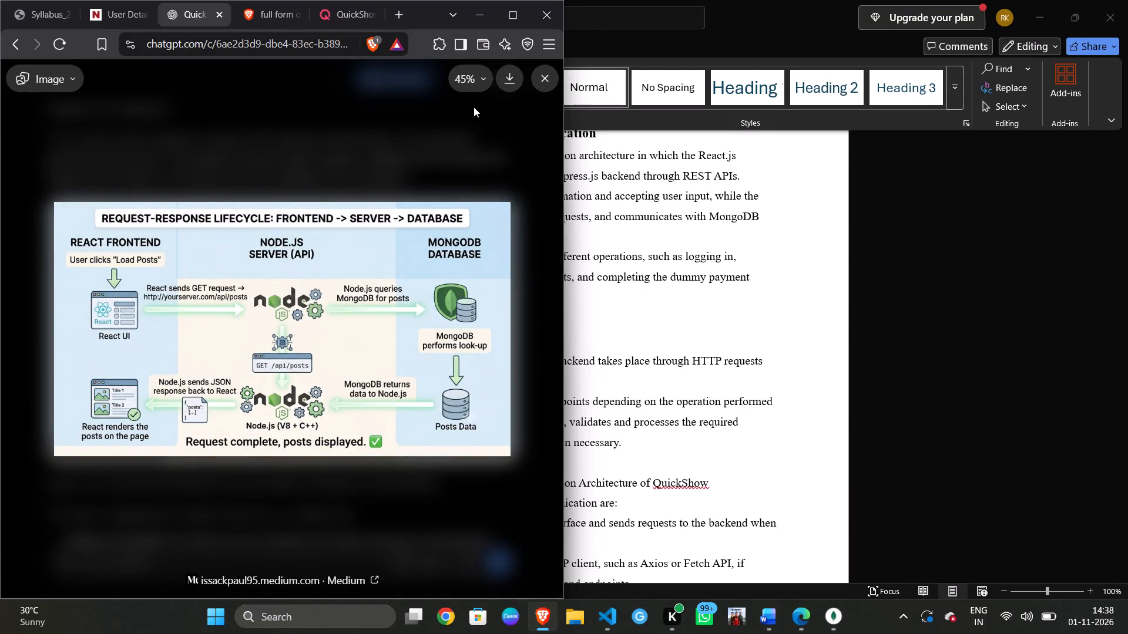
Close the enlarged diagram and look back through sections 2.10 and 2.9 of the ChatGPT answer.
{"action": "left_click", "coordinate": [551, 76]}
{"action": "scroll", "coordinate": [371, 287], "scroll_direction": "up", "scroll_amount": 1}
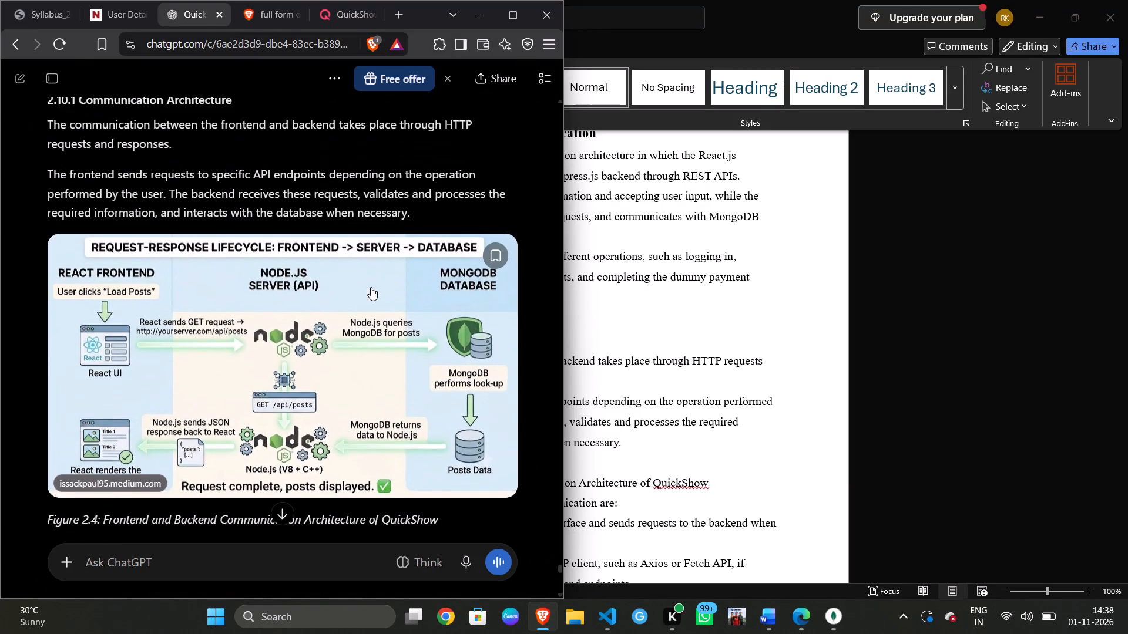
{"action": "scroll", "coordinate": [371, 287], "scroll_direction": "up", "scroll_amount": 3}
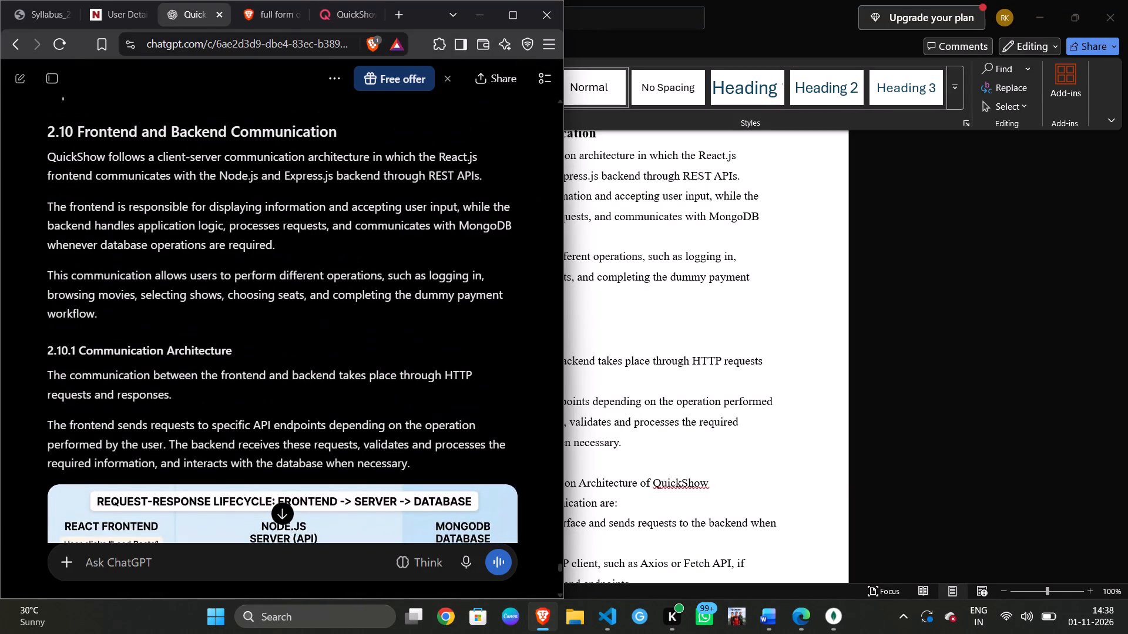
{"action": "scroll", "coordinate": [371, 287], "scroll_direction": "up", "scroll_amount": 1}
{"action": "scroll", "coordinate": [247, 287], "scroll_direction": "up", "scroll_amount": 1}
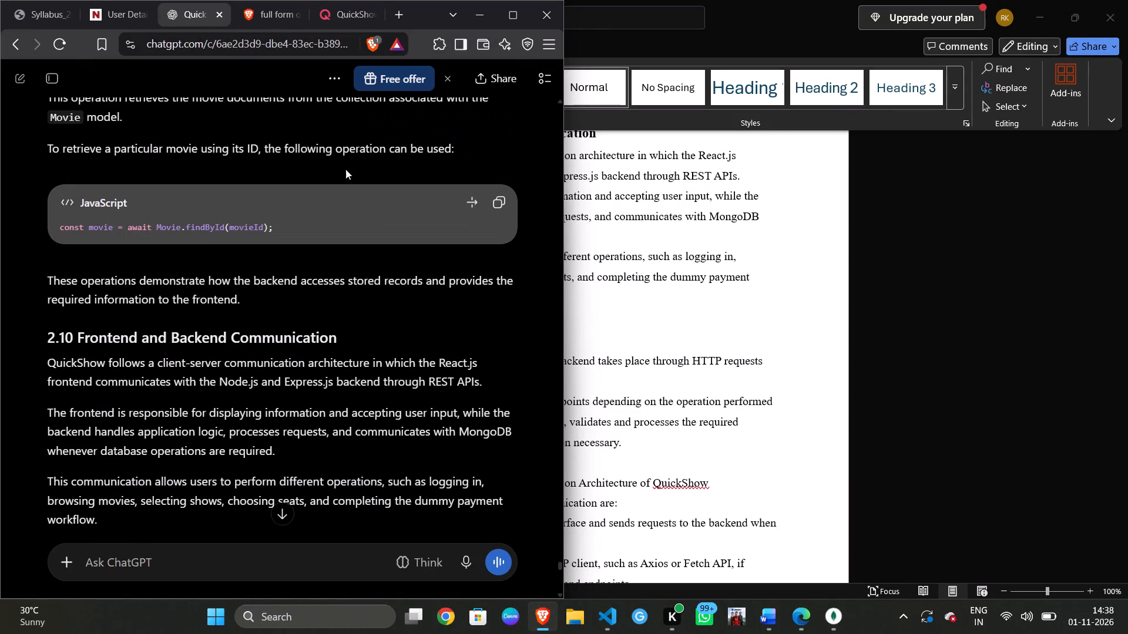
{"action": "scroll", "coordinate": [352, 286], "scroll_direction": "up", "scroll_amount": 6}
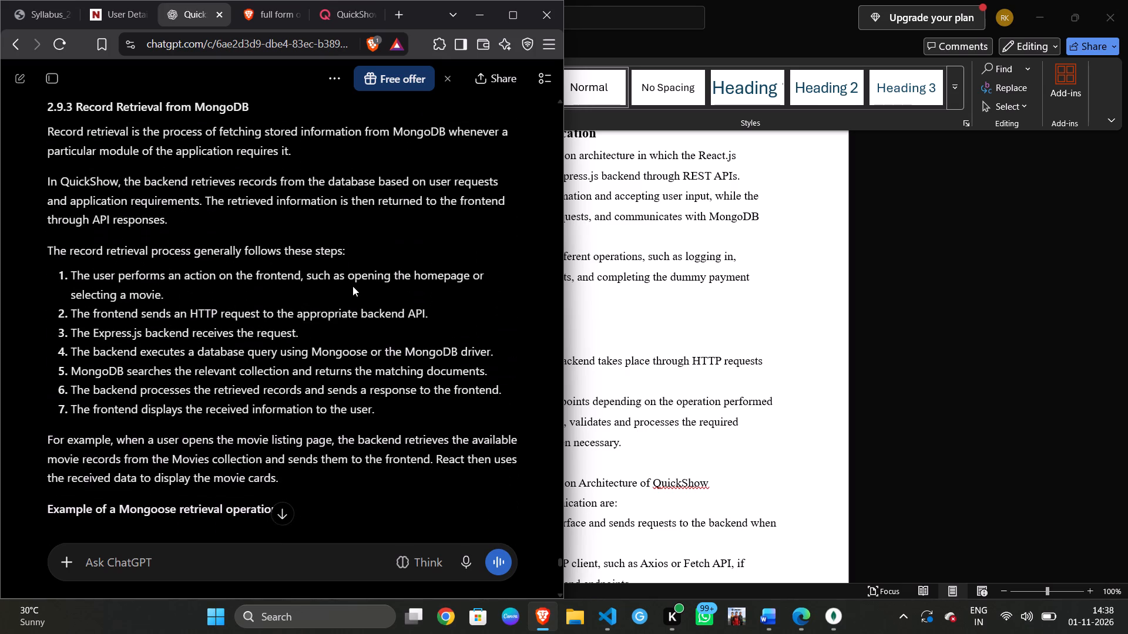
{"action": "scroll", "coordinate": [352, 286], "scroll_direction": "up", "scroll_amount": 11}
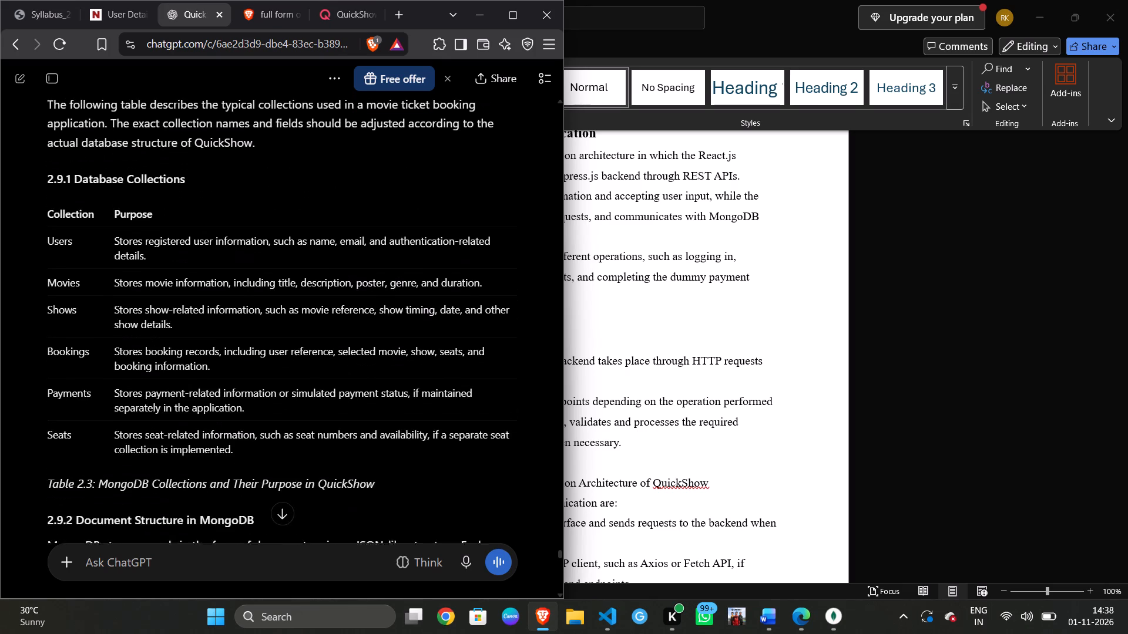
{"action": "scroll", "coordinate": [352, 286], "scroll_direction": "up", "scroll_amount": 3}
Switch to the Word report and review section 2.10 from the communication components through to the start of Chapter 3.
{"action": "left_click", "coordinate": [481, 19]}
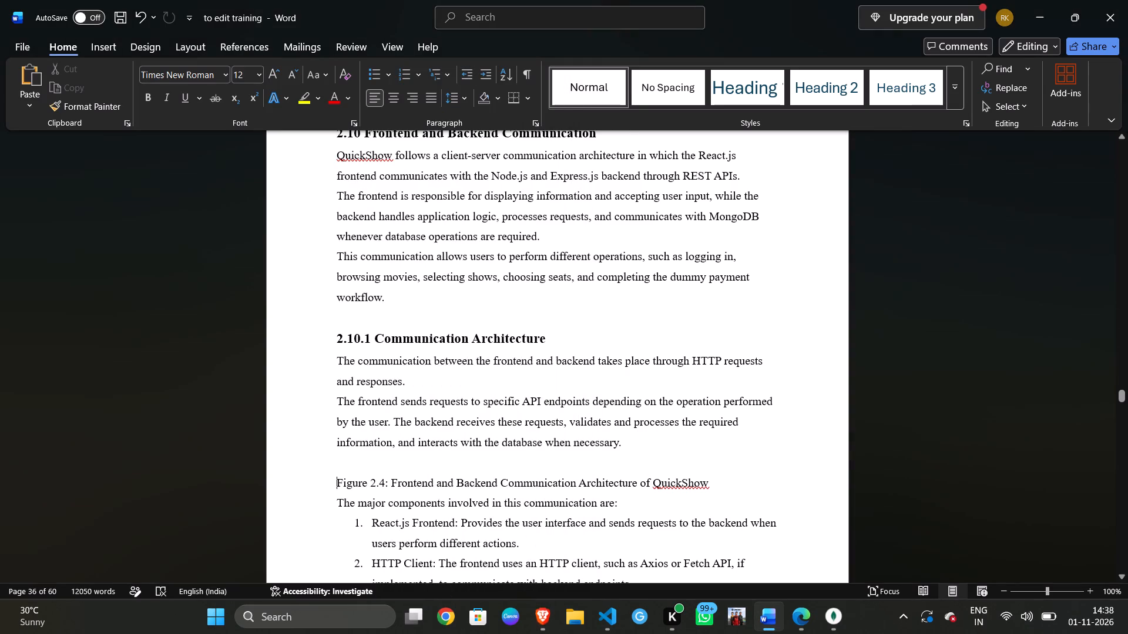
{"action": "scroll", "coordinate": [482, 381], "scroll_direction": "down", "scroll_amount": 3}
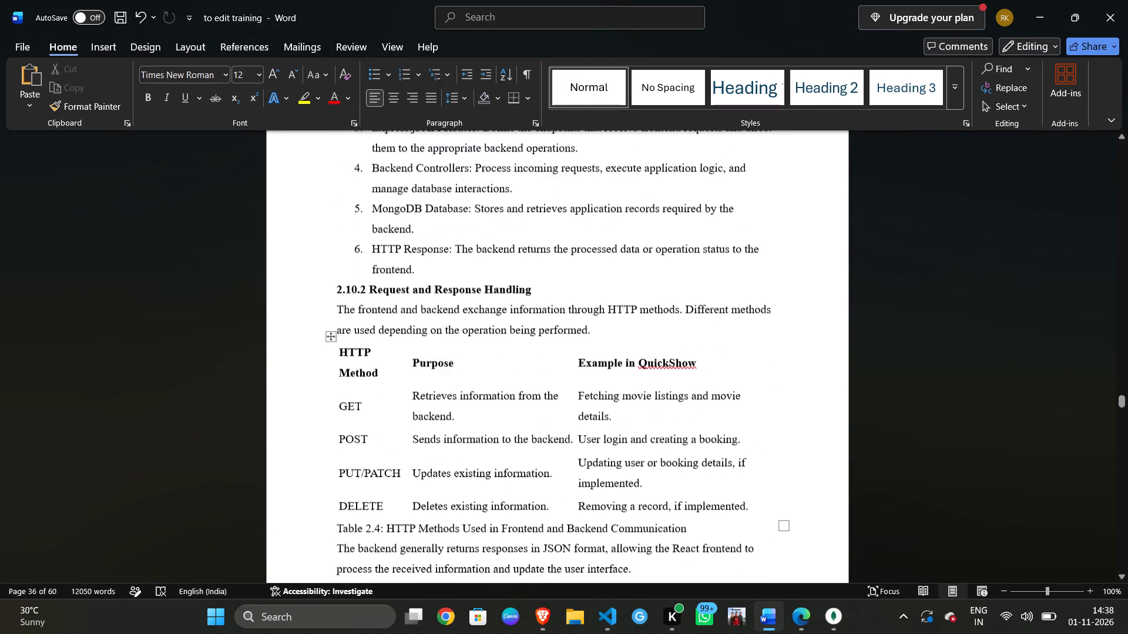
{"action": "scroll", "coordinate": [482, 381], "scroll_direction": "down", "scroll_amount": 5}
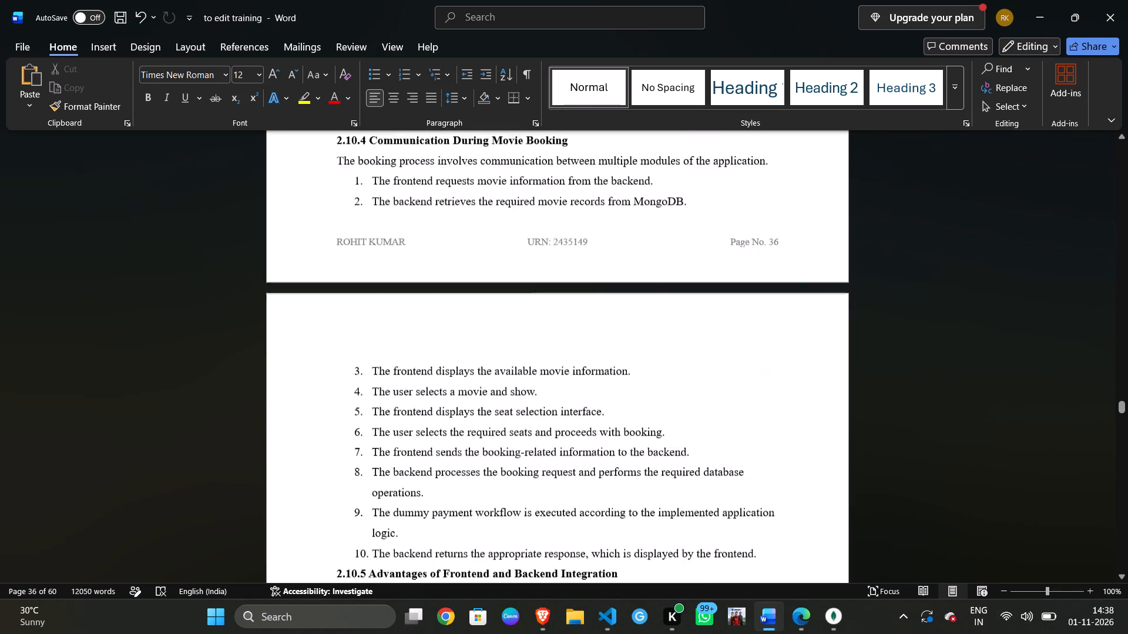
{"action": "scroll", "coordinate": [482, 381], "scroll_direction": "down", "scroll_amount": 4}
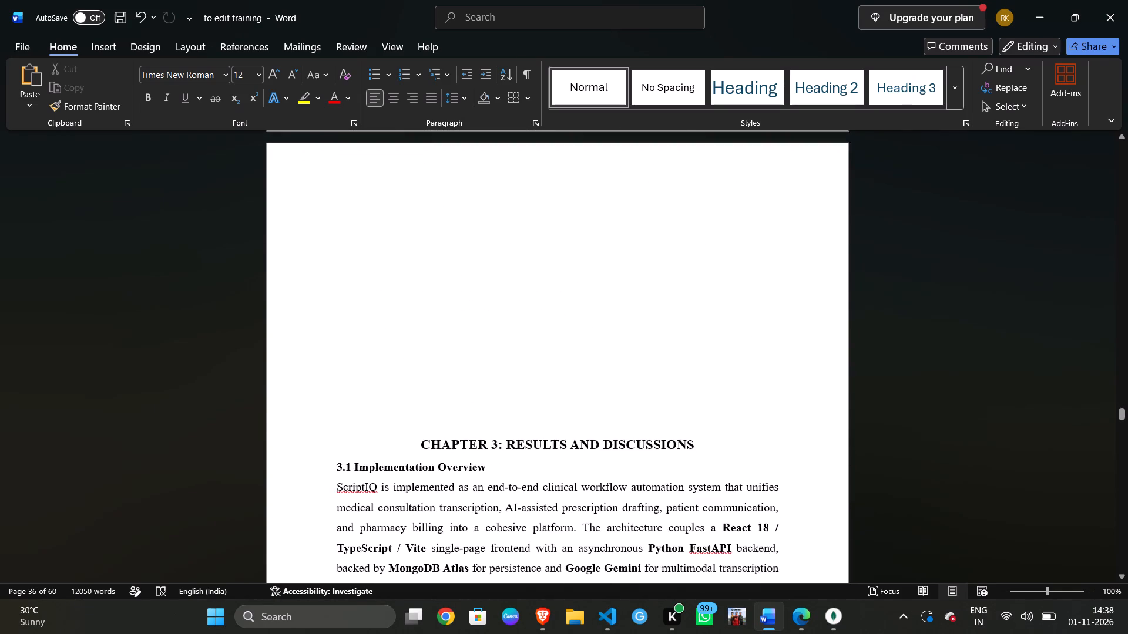
{"action": "scroll", "coordinate": [482, 381], "scroll_direction": "down", "scroll_amount": 1}
{"action": "scroll", "coordinate": [482, 381], "scroll_direction": "up", "scroll_amount": 5}
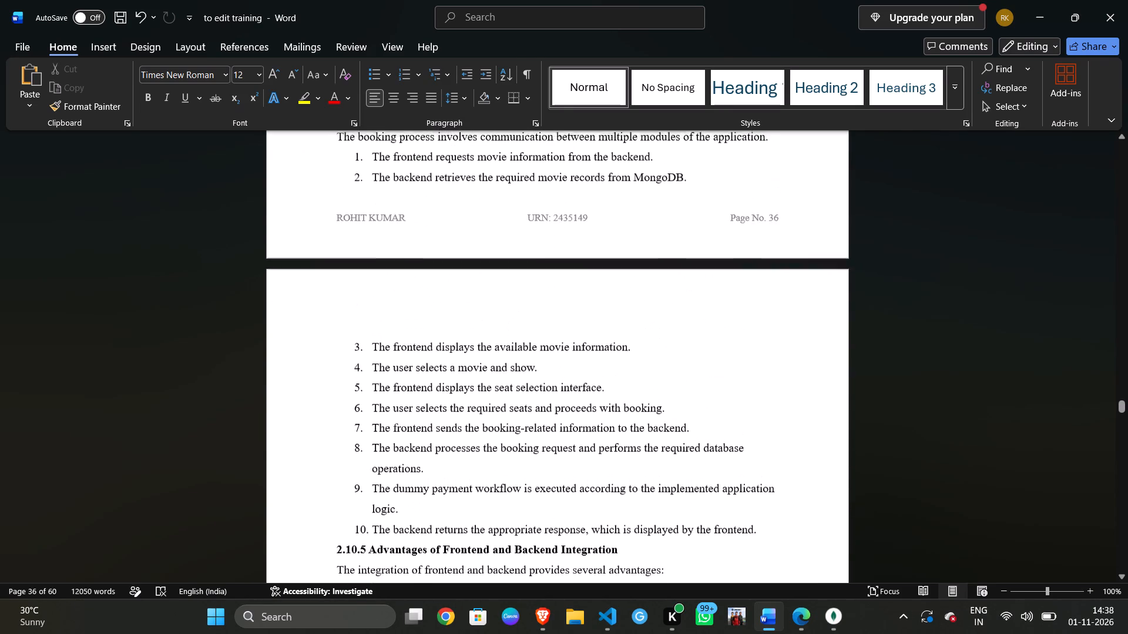
{"action": "scroll", "coordinate": [482, 381], "scroll_direction": "up", "scroll_amount": 3}
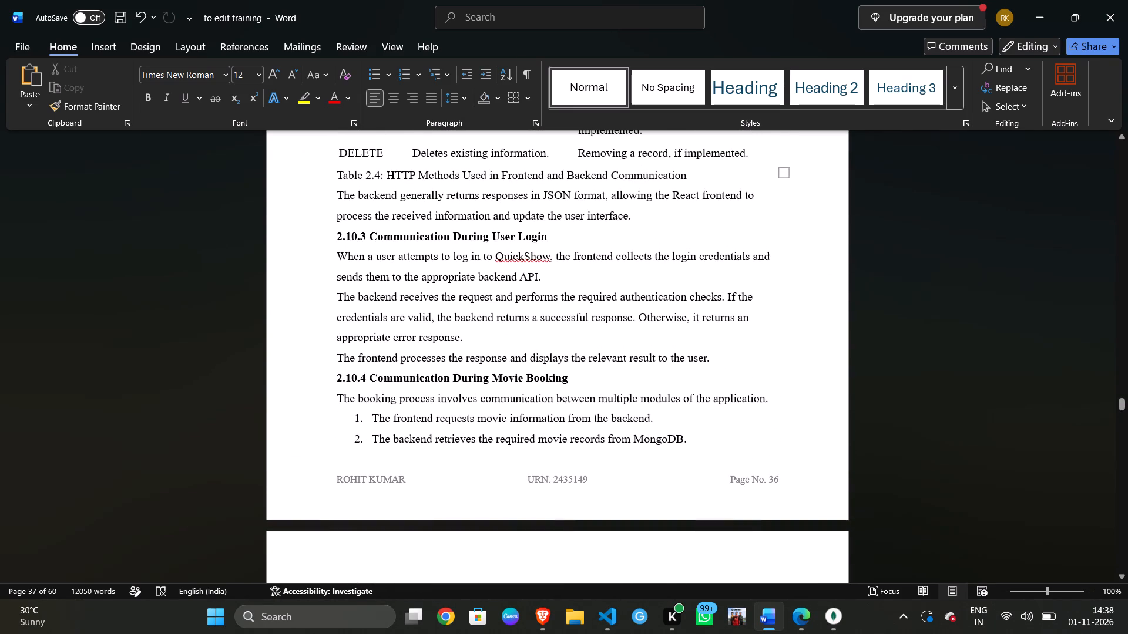
{"action": "scroll", "coordinate": [507, 387], "scroll_direction": "up", "scroll_amount": 1}
{"action": "scroll", "coordinate": [507, 387], "scroll_direction": "down", "scroll_amount": 1}
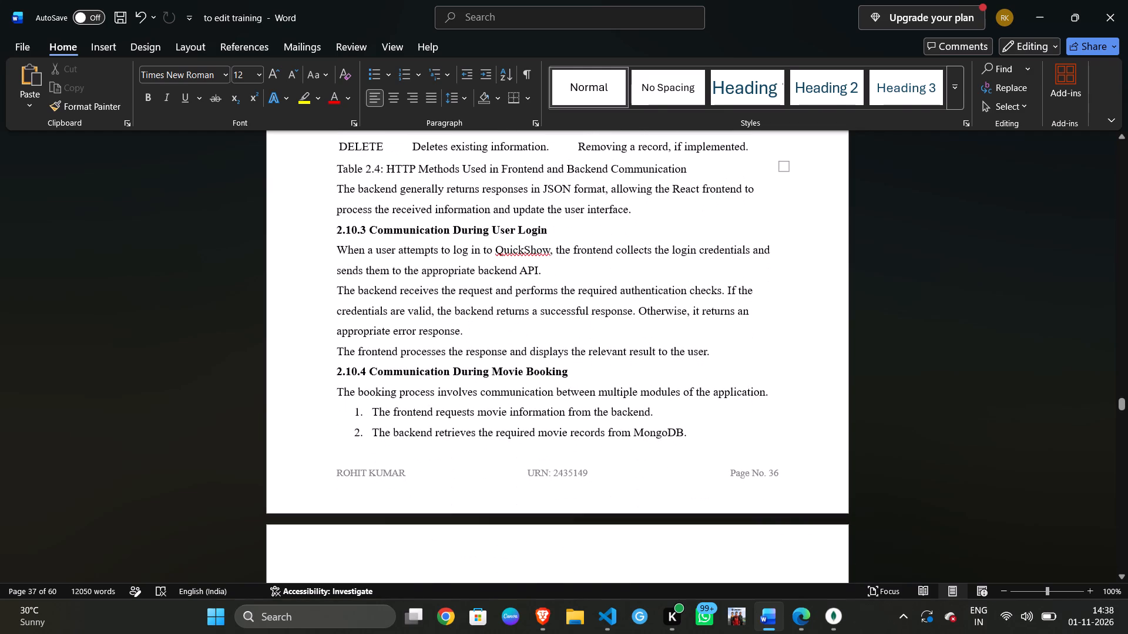
{"action": "scroll", "coordinate": [507, 387], "scroll_direction": "up", "scroll_amount": 1}
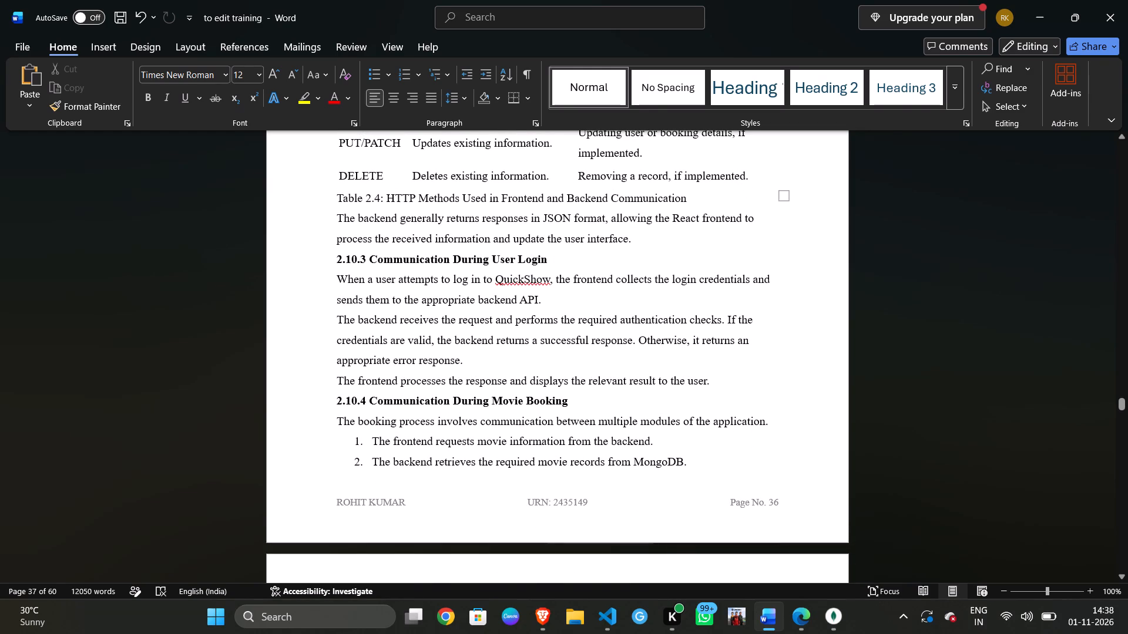
{"action": "scroll", "coordinate": [476, 365], "scroll_direction": "up", "scroll_amount": 1}
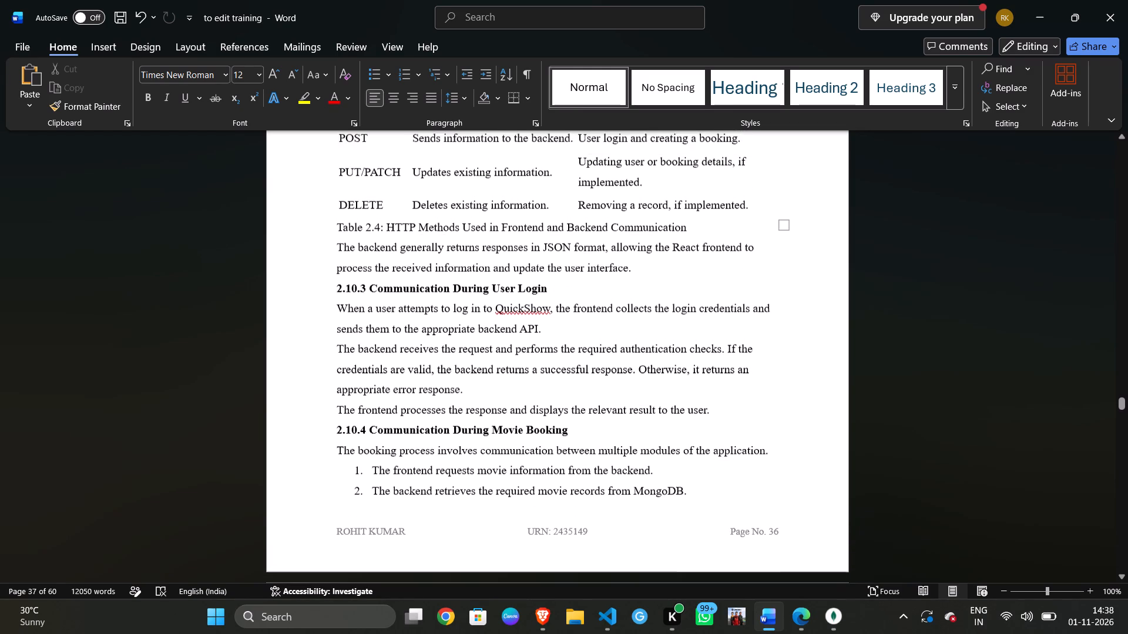
Paste the captured request-response lifecycle diagram into the blank line above the Figure 2.4 caption in section 2.10.1.
{"action": "scroll", "coordinate": [476, 365], "scroll_direction": "up", "scroll_amount": 2}
{"action": "scroll", "coordinate": [492, 421], "scroll_direction": "up", "scroll_amount": 1}
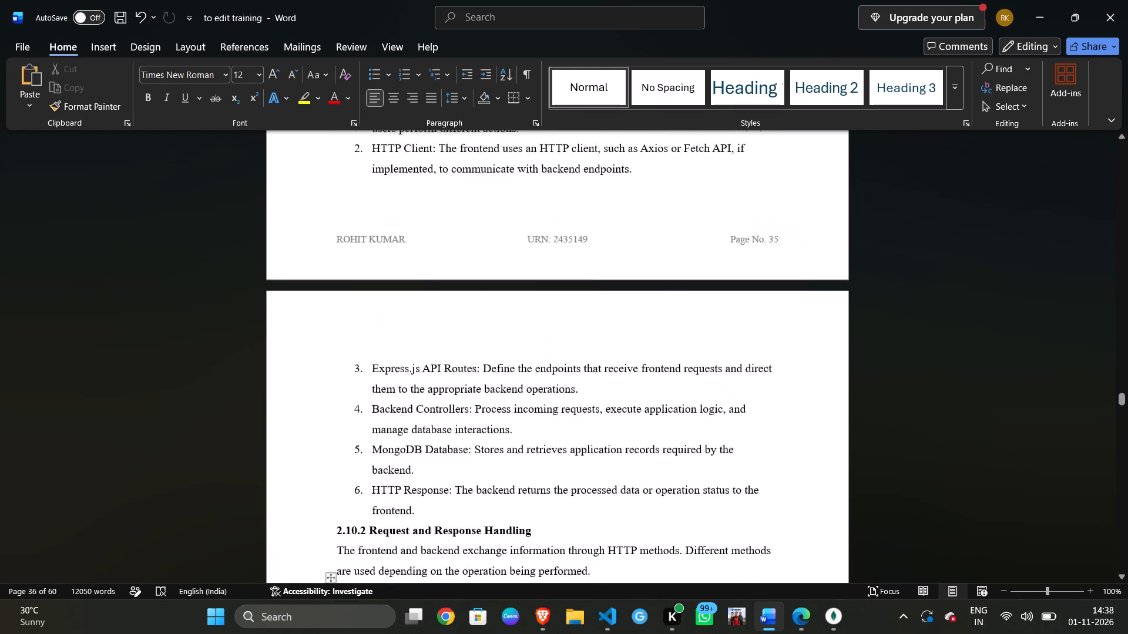
{"action": "scroll", "coordinate": [492, 421], "scroll_direction": "up", "scroll_amount": 1}
{"action": "scroll", "coordinate": [528, 393], "scroll_direction": "right", "scroll_amount": 1}
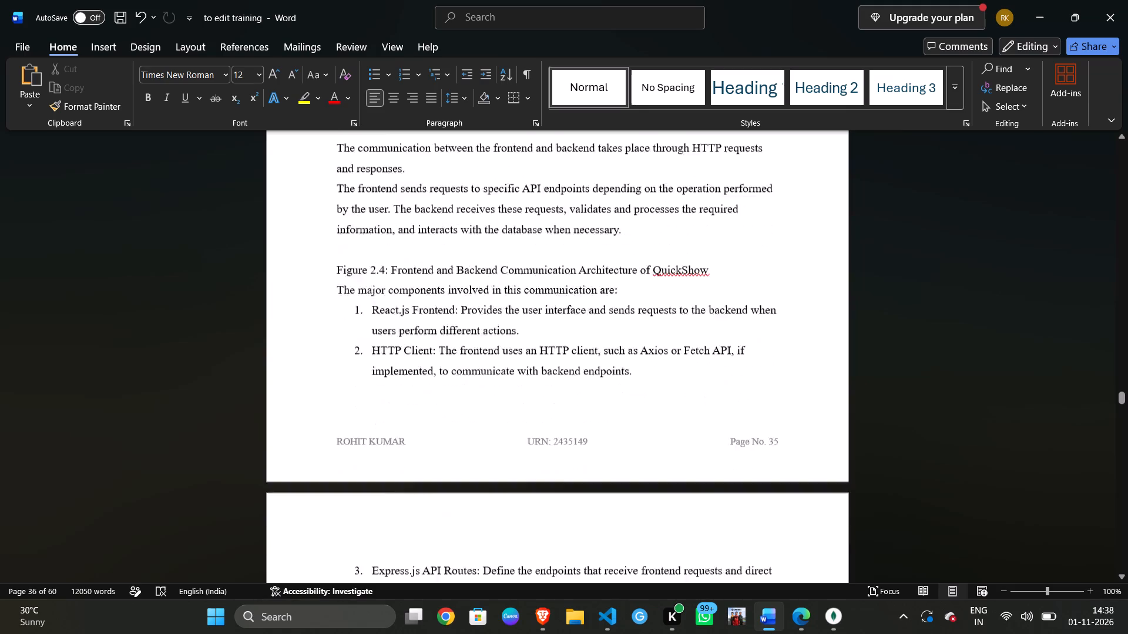
{"action": "scroll", "coordinate": [528, 393], "scroll_direction": "right", "scroll_amount": 1}
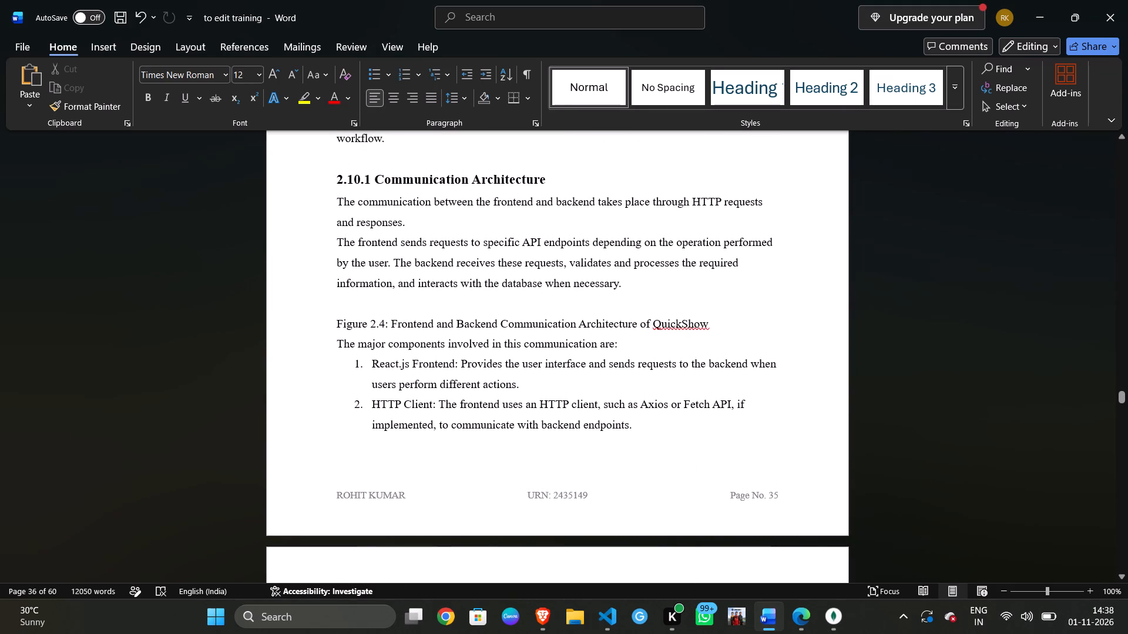
{"action": "left_click", "coordinate": [394, 308]}
{"action": "key", "text": "ctrl+v"}
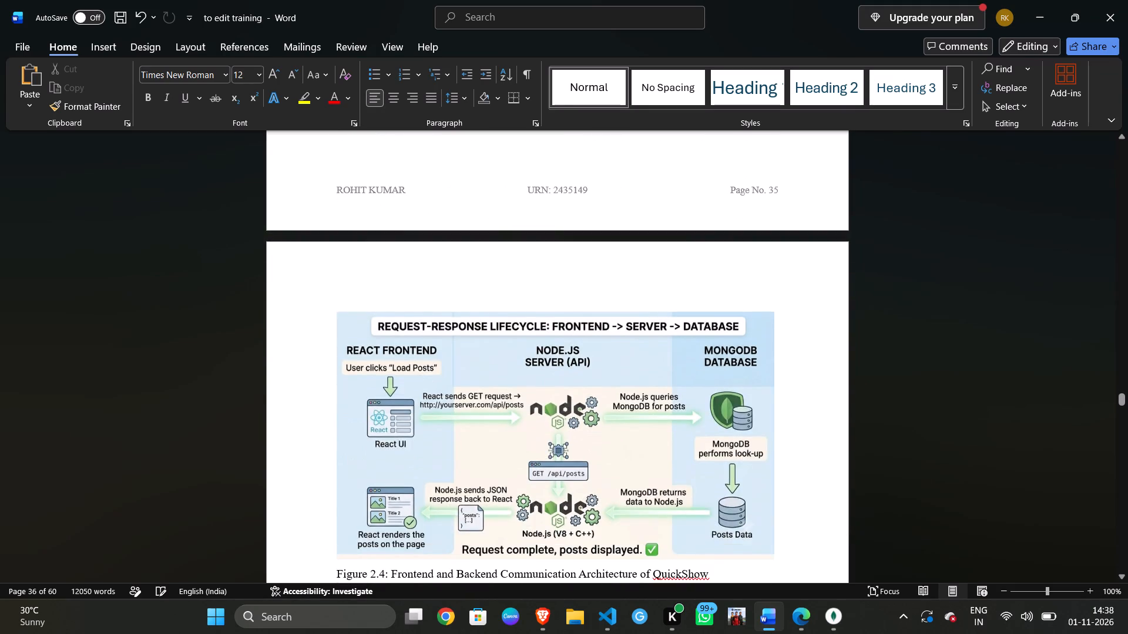
Italicise the Figure 2.4 caption beneath the diagram and indent its start by two tab stops.
{"action": "scroll", "coordinate": [411, 314], "scroll_direction": "up", "scroll_amount": 3}
{"action": "scroll", "coordinate": [411, 314], "scroll_direction": "down", "scroll_amount": 1}
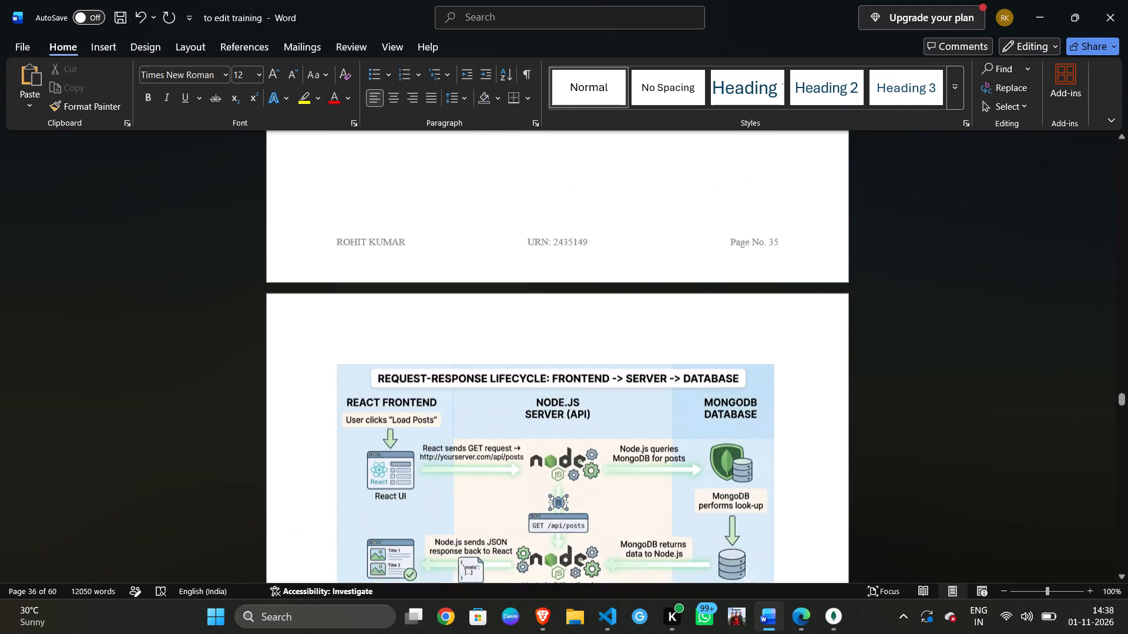
{"action": "scroll", "coordinate": [411, 314], "scroll_direction": "down", "scroll_amount": 2}
{"action": "left_click_drag", "start_coordinate": [333, 339], "coordinate": [335, 339]}
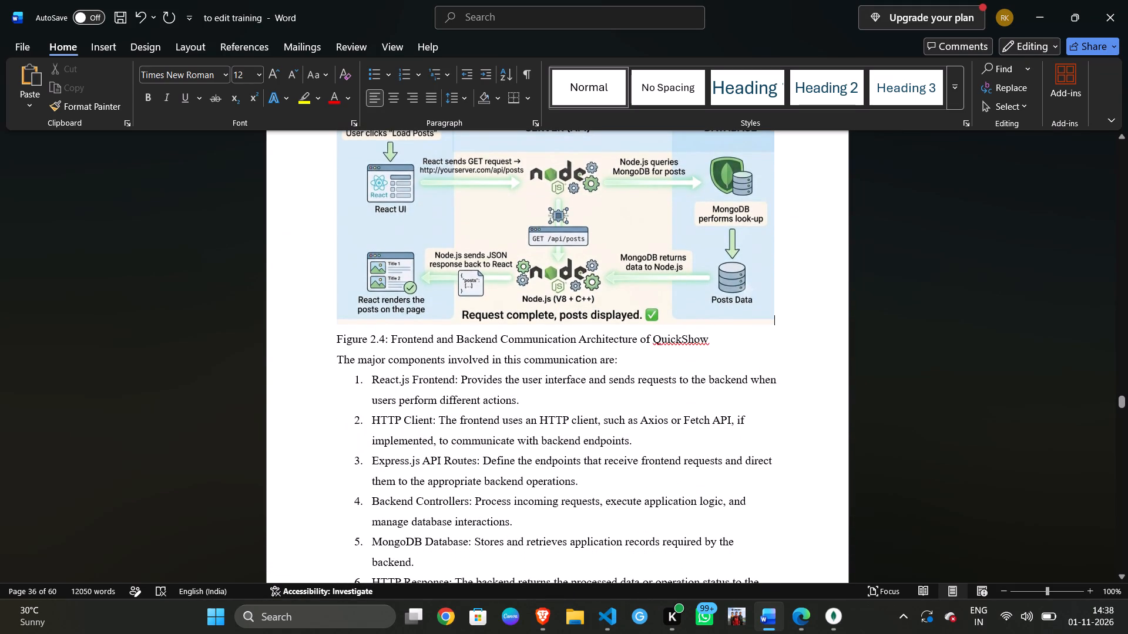
{"action": "left_click_drag", "start_coordinate": [335, 339], "coordinate": [728, 342]}
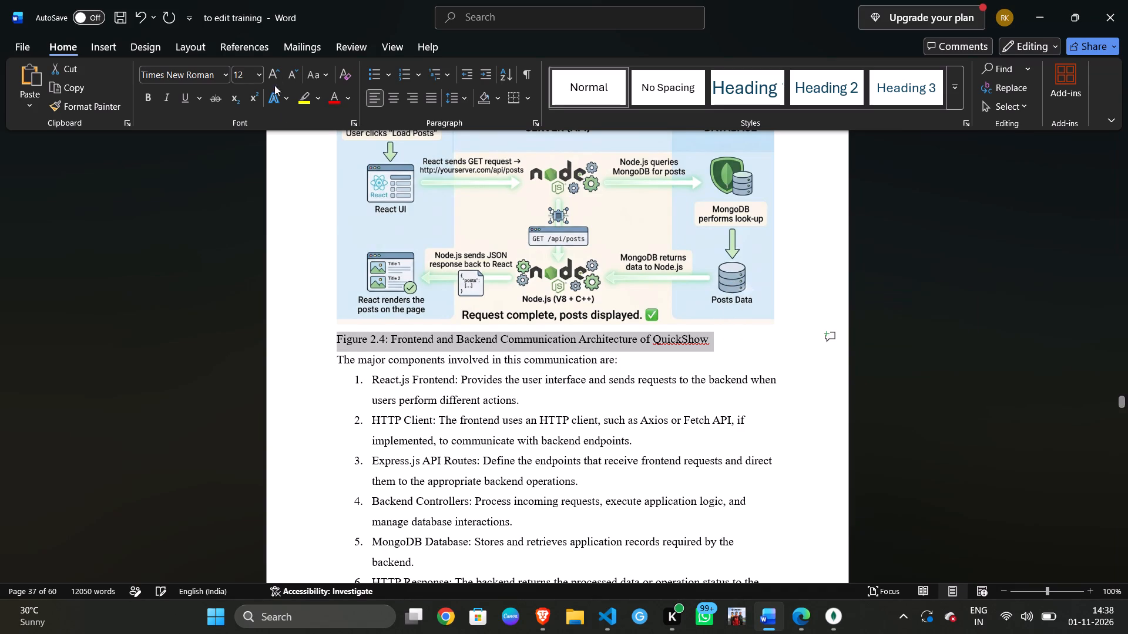
{"action": "left_click", "coordinate": [162, 100]}
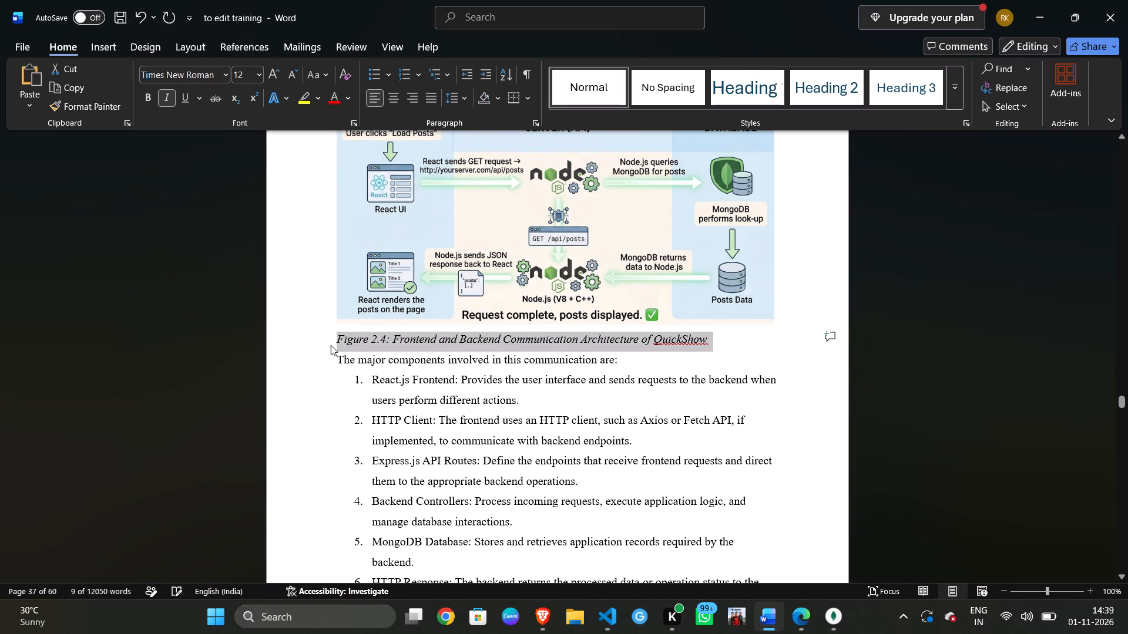
{"action": "left_click", "coordinate": [338, 336]}
{"action": "key", "text": "Tab"}
{"action": "key", "text": "Tab"}
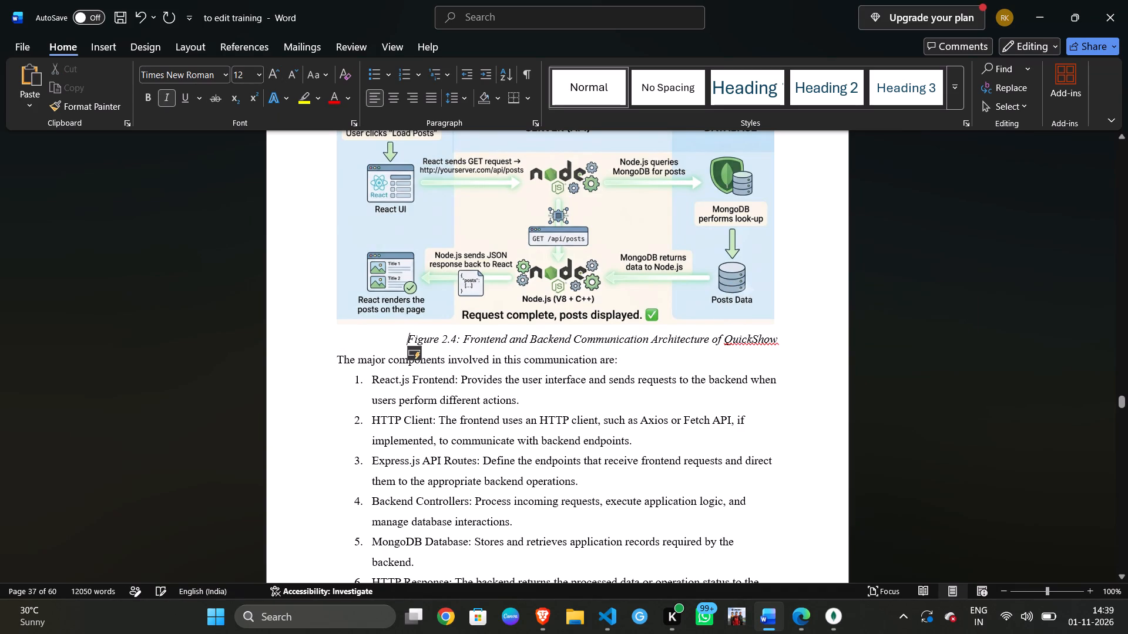
Replace the second tab before the Figure 2.4 caption with six spaces to fine-tune its centring beneath the diagram.
{"action": "key", "text": "BackSpace"}
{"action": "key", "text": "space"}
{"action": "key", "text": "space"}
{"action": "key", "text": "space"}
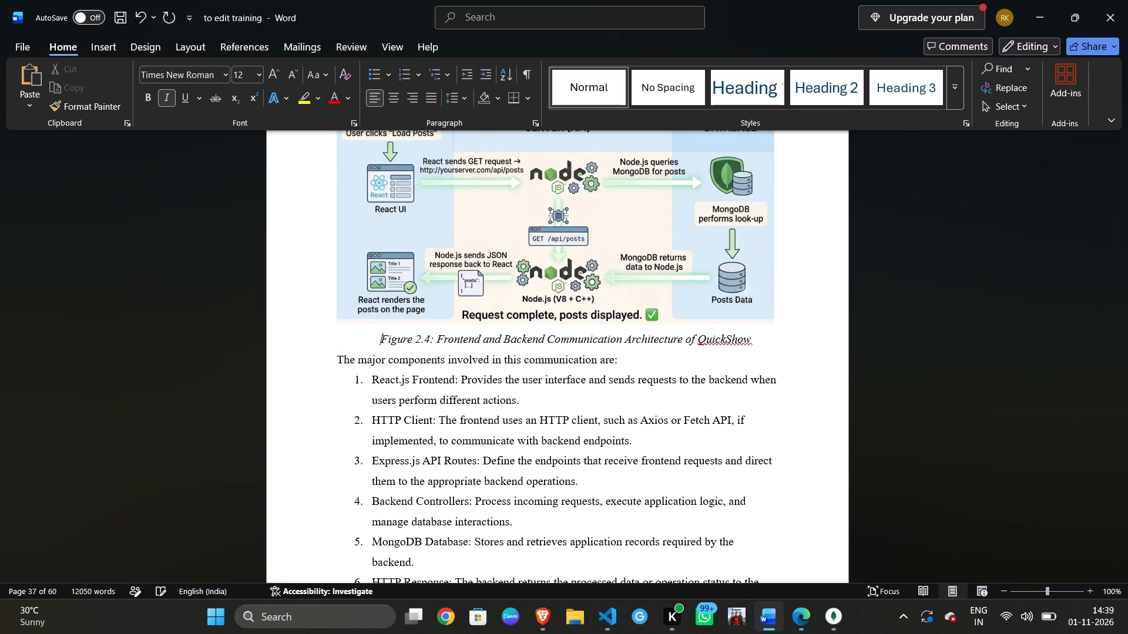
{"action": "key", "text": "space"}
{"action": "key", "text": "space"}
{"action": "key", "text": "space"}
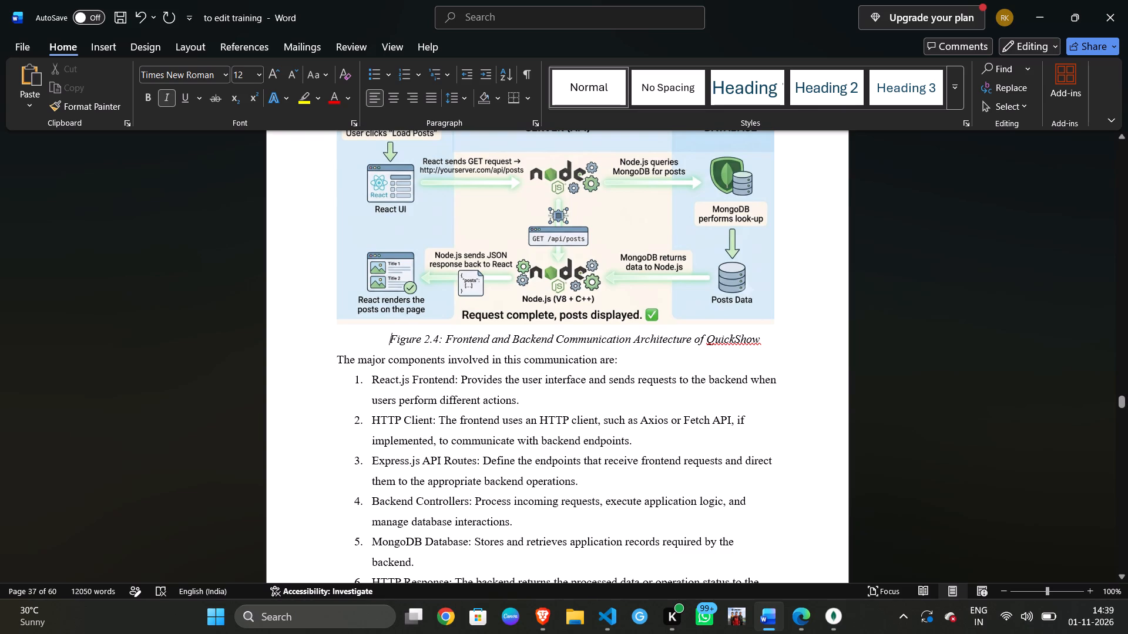
Insert one blank line between the Figure 2.4 caption and the sentence introducing the major communication components.
{"action": "left_click", "coordinate": [337, 362]}
{"action": "key", "text": "Return"}
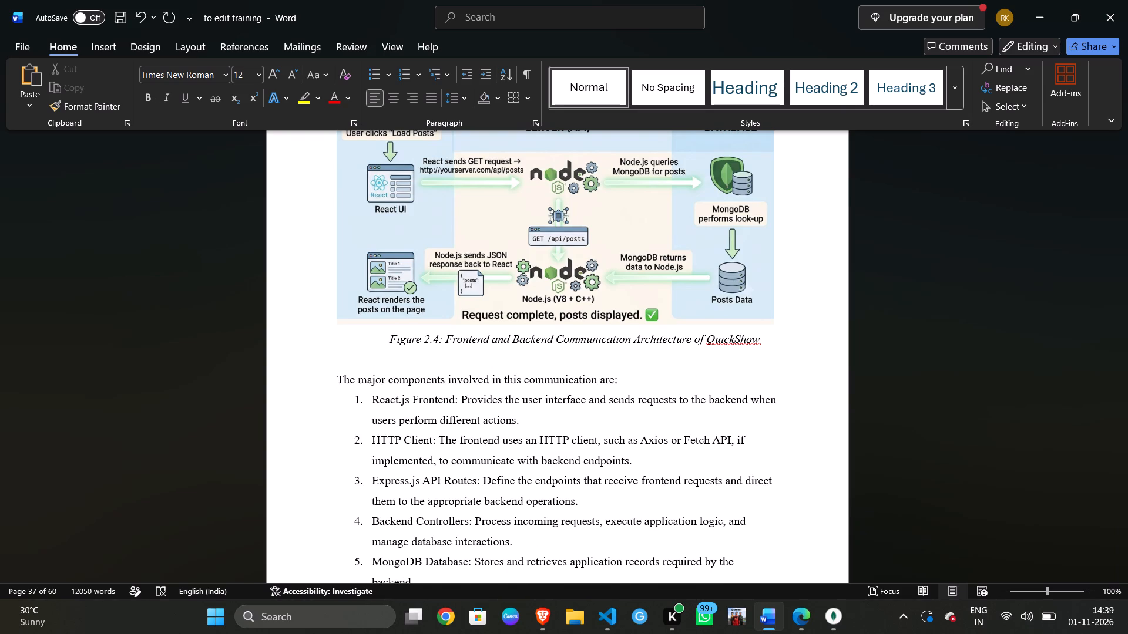
{"action": "key", "text": "BackSpace"}
{"action": "key", "text": "Return"}
Bold the lead-in label, including its colon, of all six numbered communication components, from "React.js Frontend:" through "HTTP Response:".
{"action": "left_click_drag", "start_coordinate": [457, 404], "coordinate": [366, 410]}
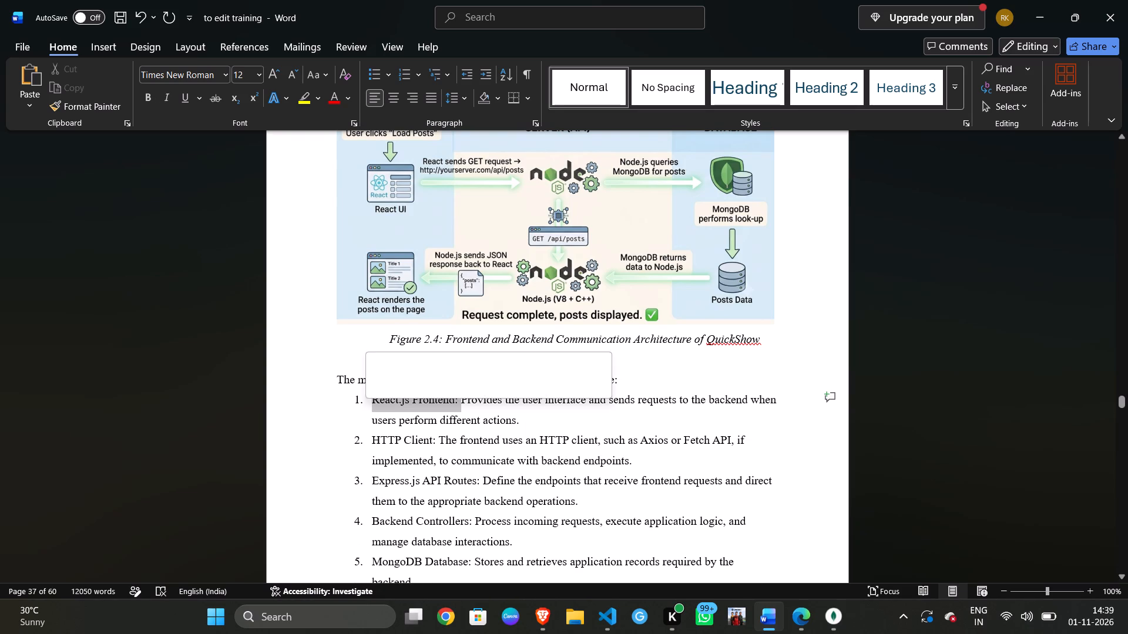
{"action": "key", "text": "ctrl+b"}
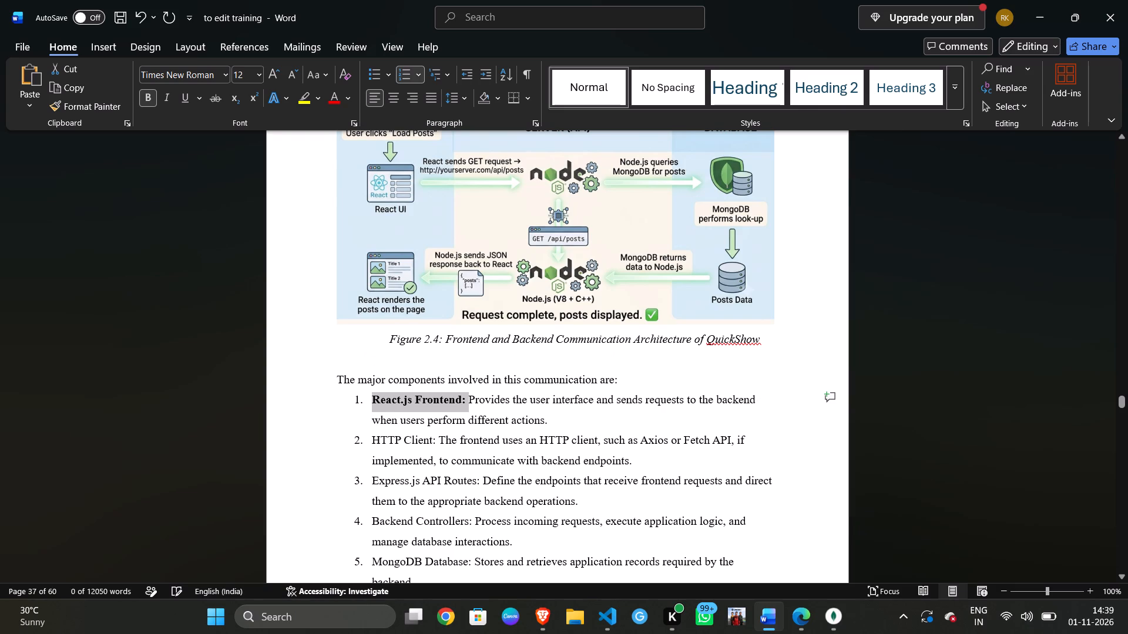
{"action": "left_click_drag", "start_coordinate": [437, 440], "coordinate": [363, 445]}
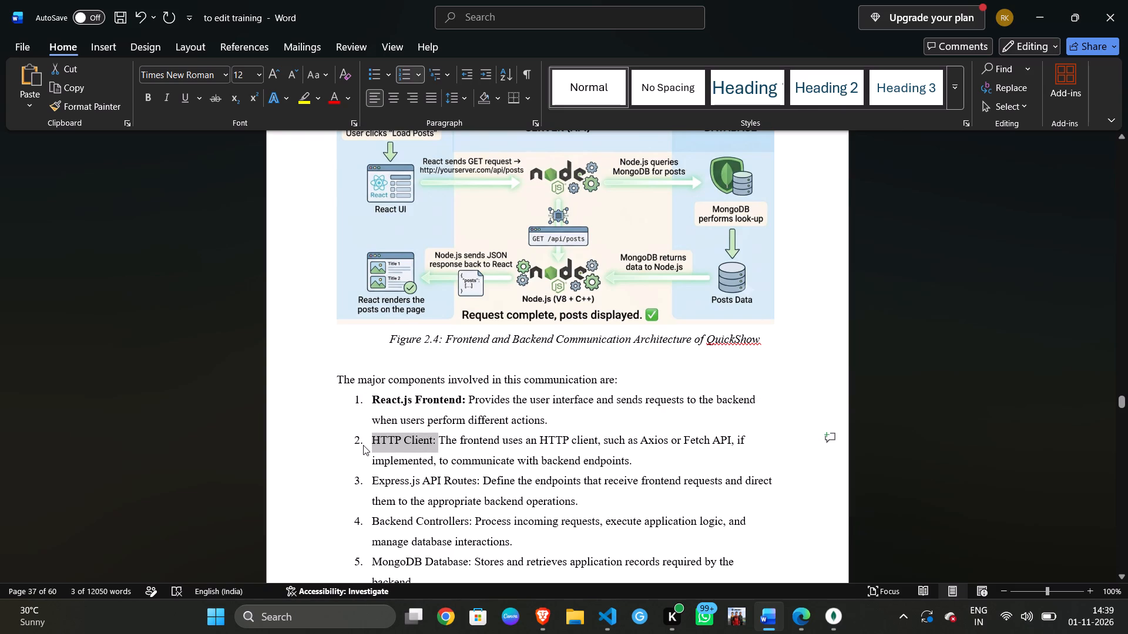
{"action": "key", "text": "ctrl+b"}
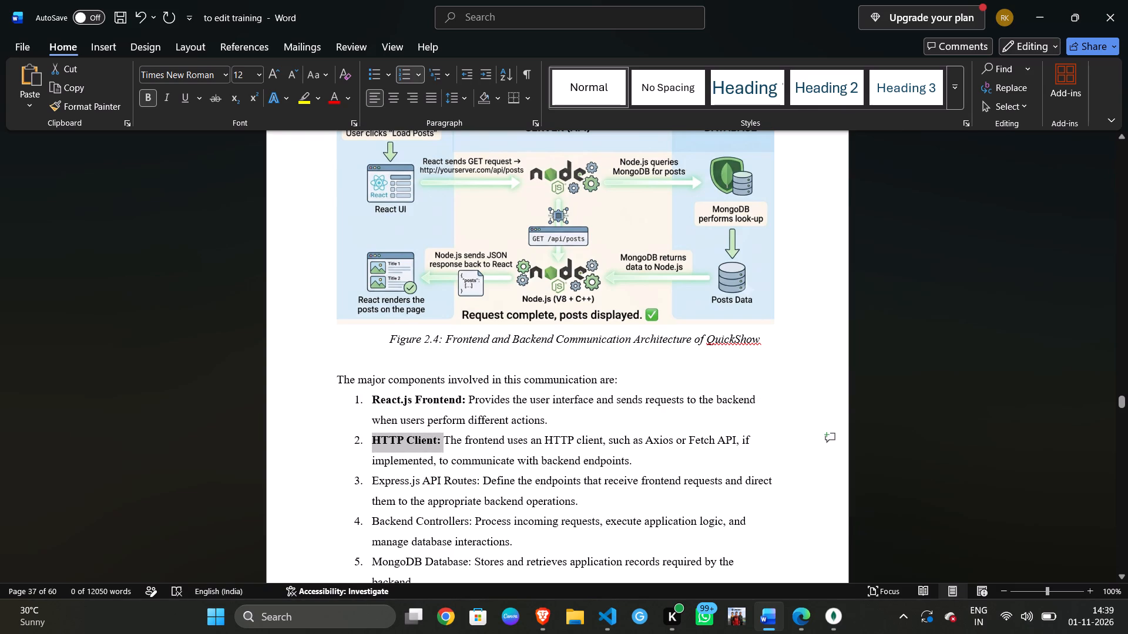
{"action": "left_click_drag", "start_coordinate": [478, 483], "coordinate": [380, 488]}
{"action": "key", "text": "ctrl+b"}
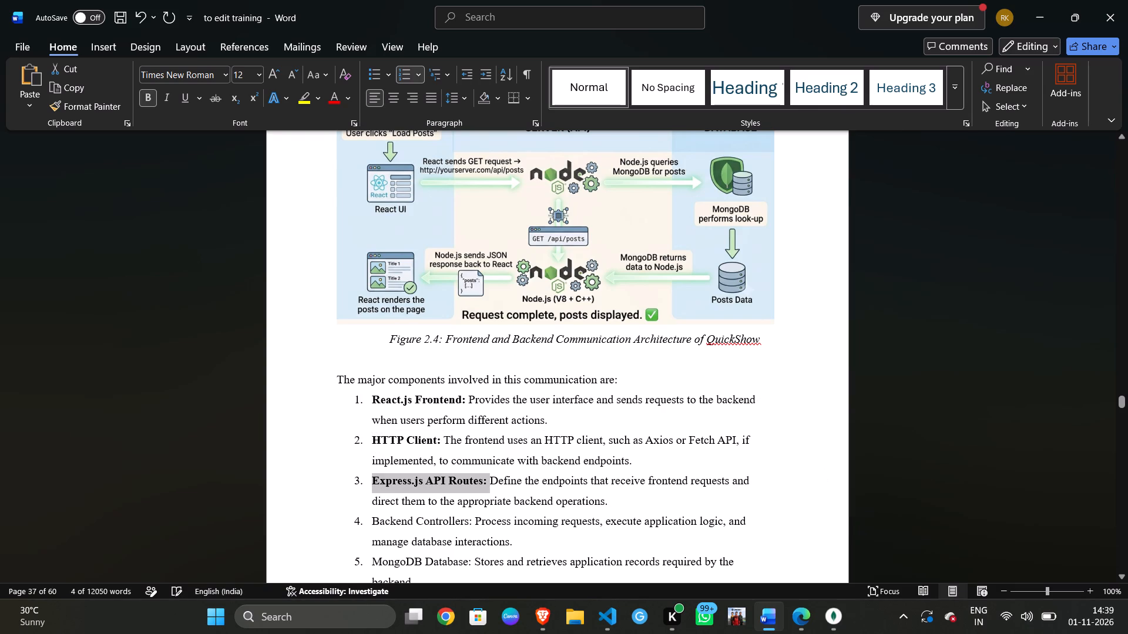
{"action": "left_click_drag", "start_coordinate": [472, 522], "coordinate": [377, 522]}
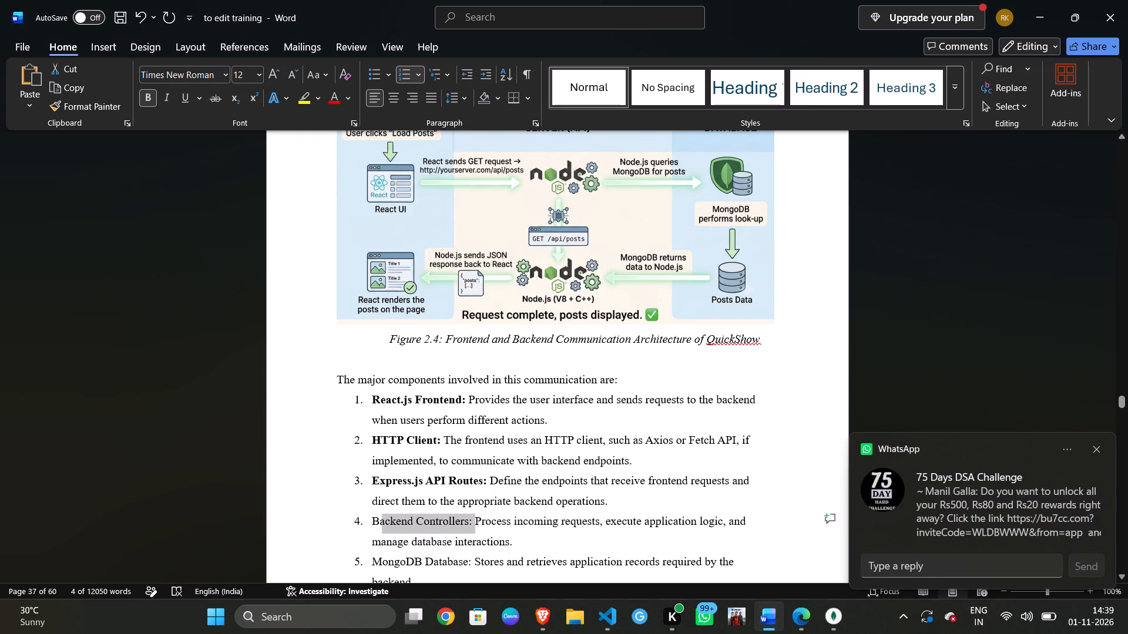
{"action": "left_click_drag", "start_coordinate": [377, 522], "coordinate": [366, 522]}
{"action": "key", "text": "ctrl+b"}
{"action": "scroll", "coordinate": [405, 534], "scroll_direction": "down", "scroll_amount": 1}
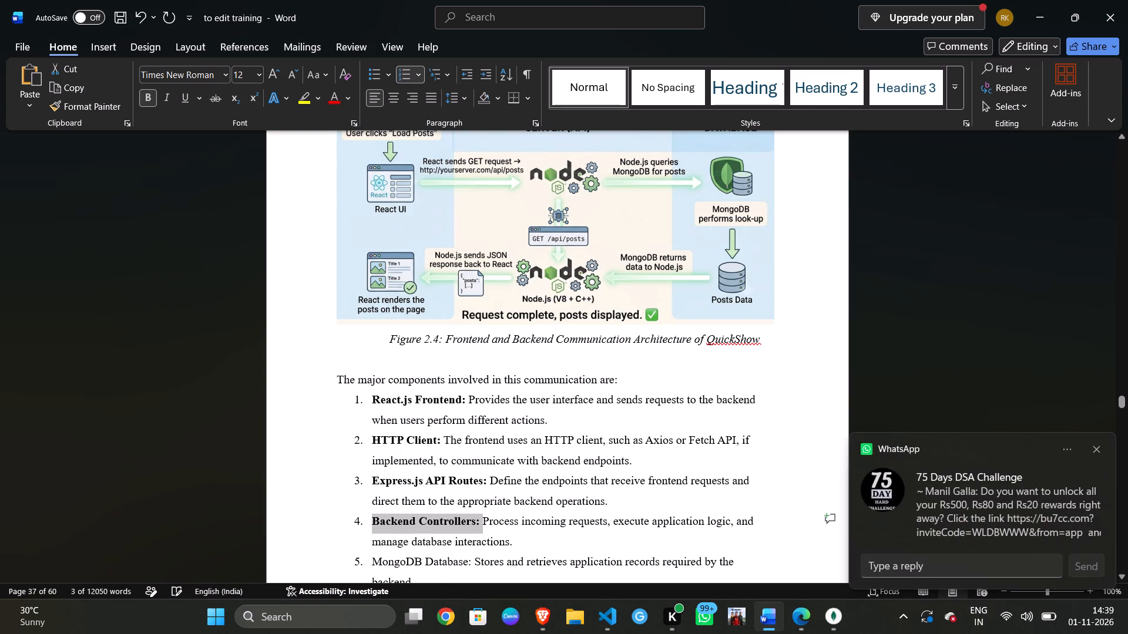
{"action": "scroll", "coordinate": [405, 534], "scroll_direction": "down", "scroll_amount": 1}
{"action": "left_click_drag", "start_coordinate": [471, 461], "coordinate": [388, 467]}
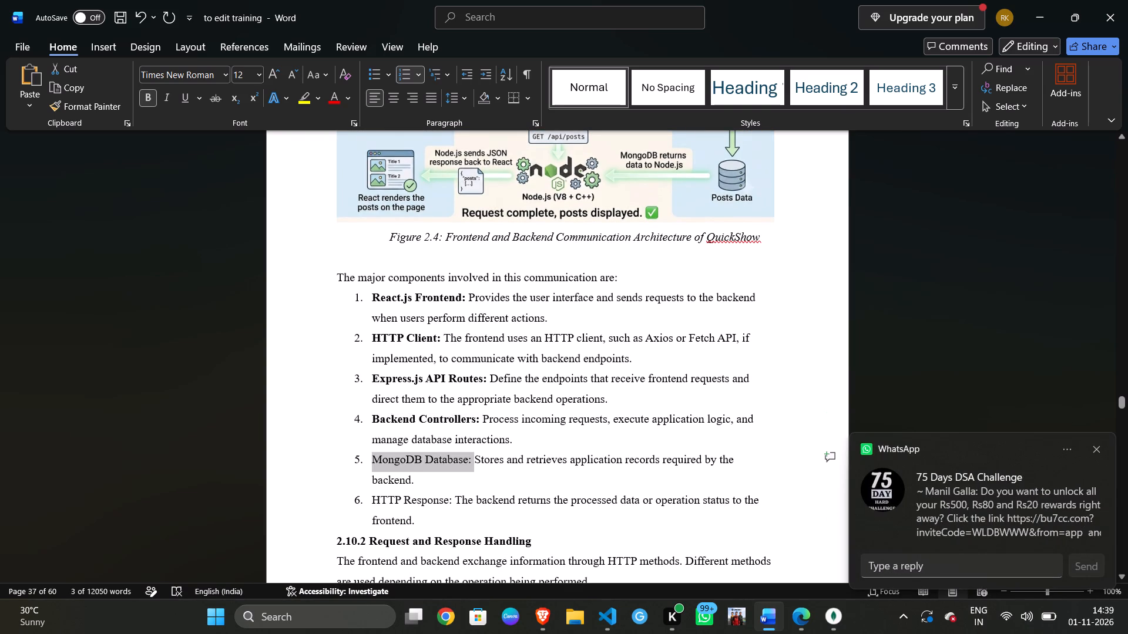
{"action": "left_click_drag", "start_coordinate": [388, 467], "coordinate": [379, 468]}
{"action": "key", "text": "ctrl+b"}
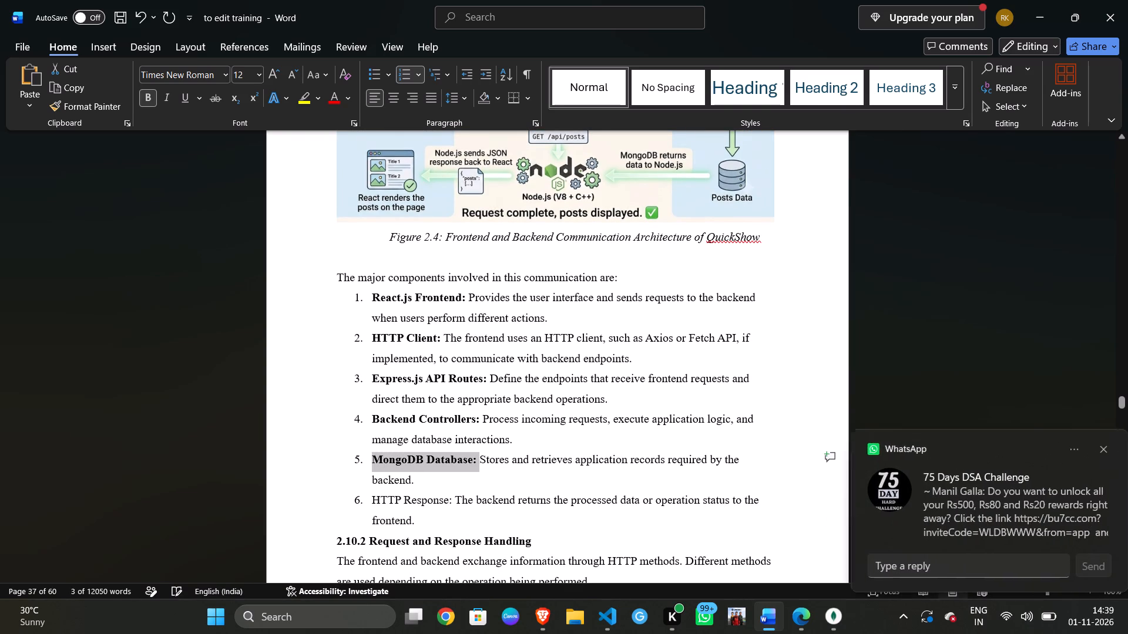
{"action": "left_click_drag", "start_coordinate": [452, 501], "coordinate": [386, 500]}
{"action": "key", "text": "ctrl+b"}
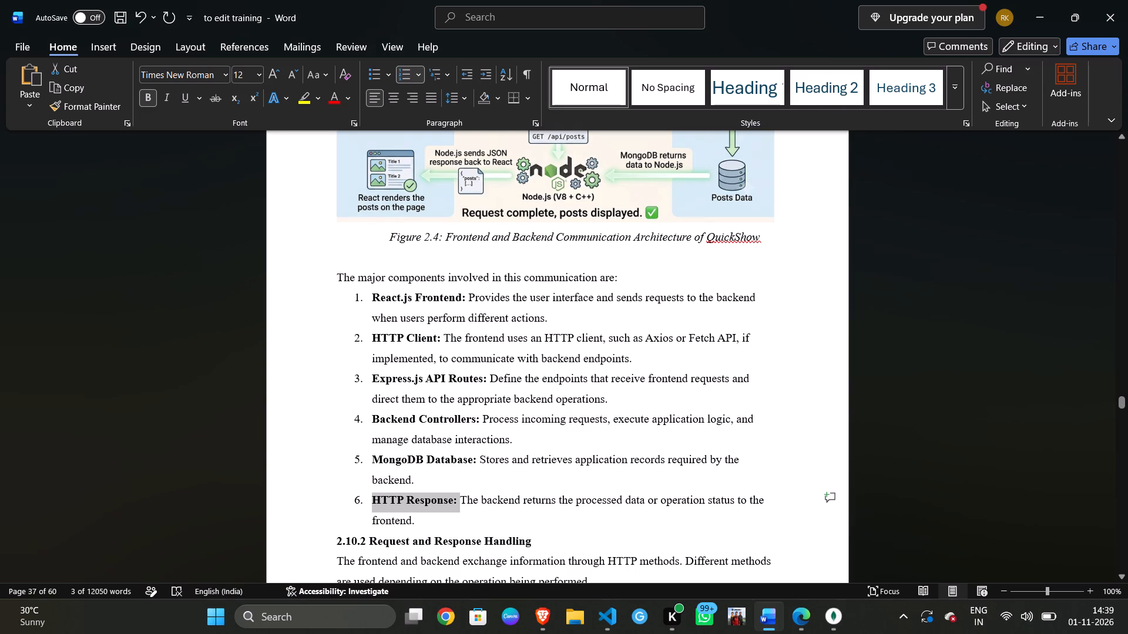
Add a blank line before and after the Movie.find() code line in the Mongoose retrieval example.
{"action": "scroll", "coordinate": [458, 420], "scroll_direction": "up", "scroll_amount": 8}
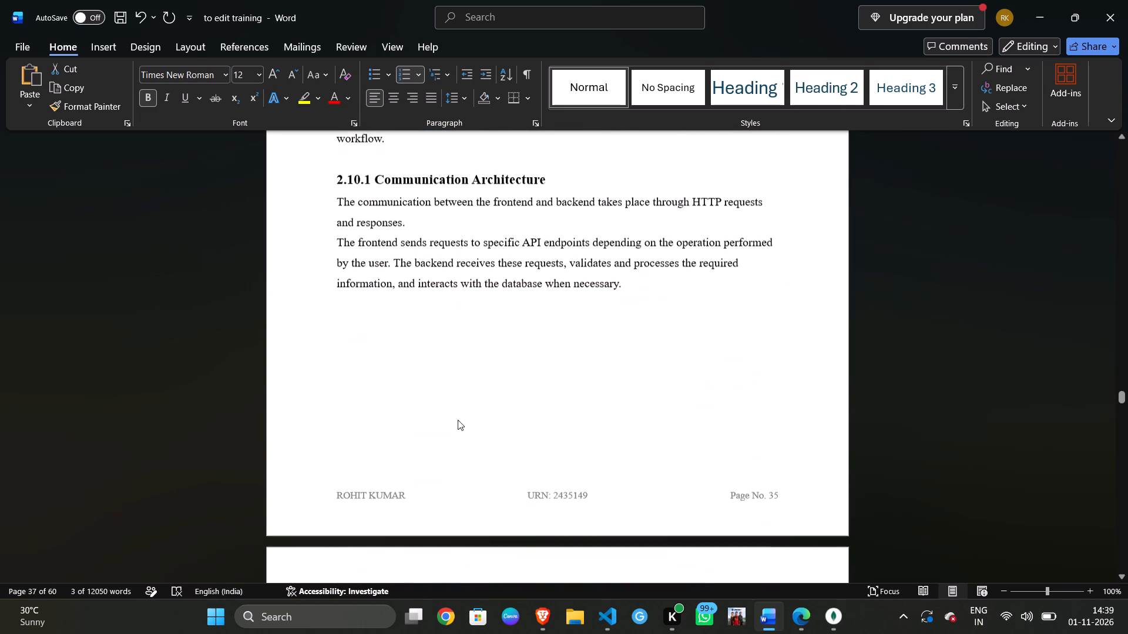
{"action": "scroll", "coordinate": [439, 325], "scroll_direction": "up", "scroll_amount": 1}
{"action": "left_click", "coordinate": [633, 400]}
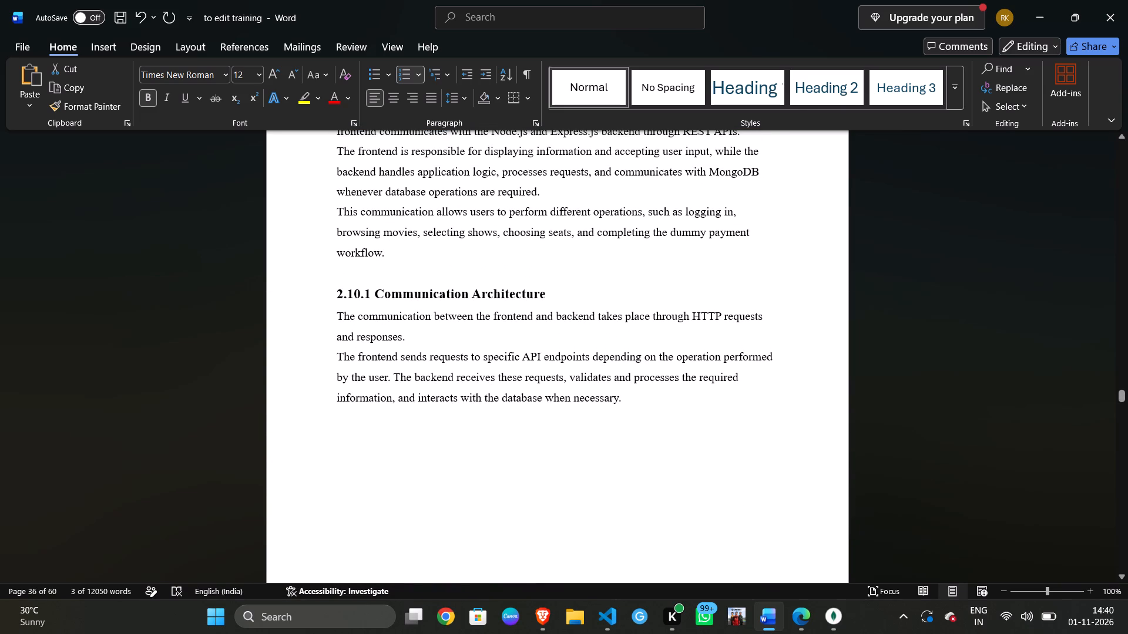
{"action": "scroll", "coordinate": [590, 428], "scroll_direction": "up", "scroll_amount": 2}
{"action": "scroll", "coordinate": [590, 428], "scroll_direction": "down", "scroll_amount": 1}
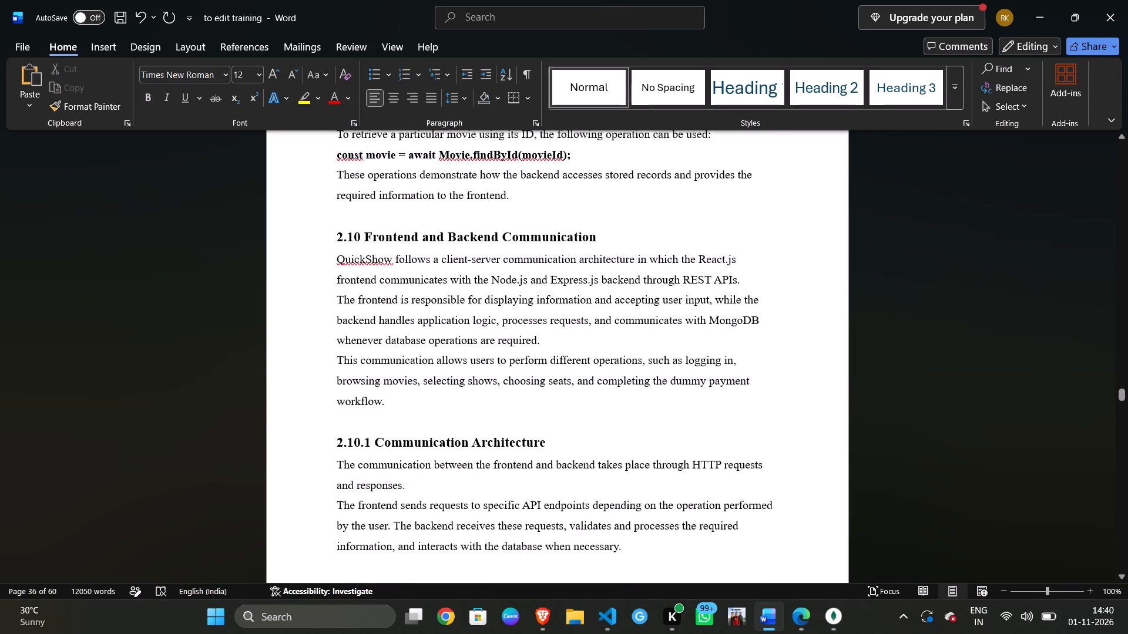
{"action": "scroll", "coordinate": [590, 428], "scroll_direction": "down", "scroll_amount": 1}
{"action": "scroll", "coordinate": [417, 392], "scroll_direction": "up", "scroll_amount": 4}
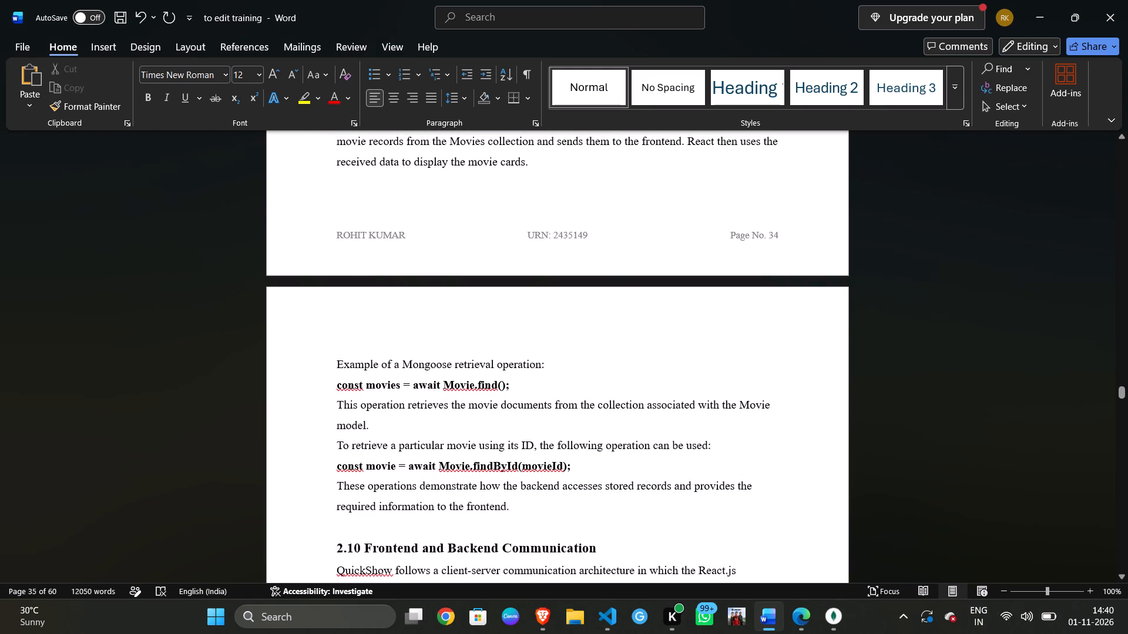
{"action": "scroll", "coordinate": [417, 392], "scroll_direction": "down", "scroll_amount": 1}
{"action": "left_click", "coordinate": [549, 354]}
{"action": "key", "text": "Return"}
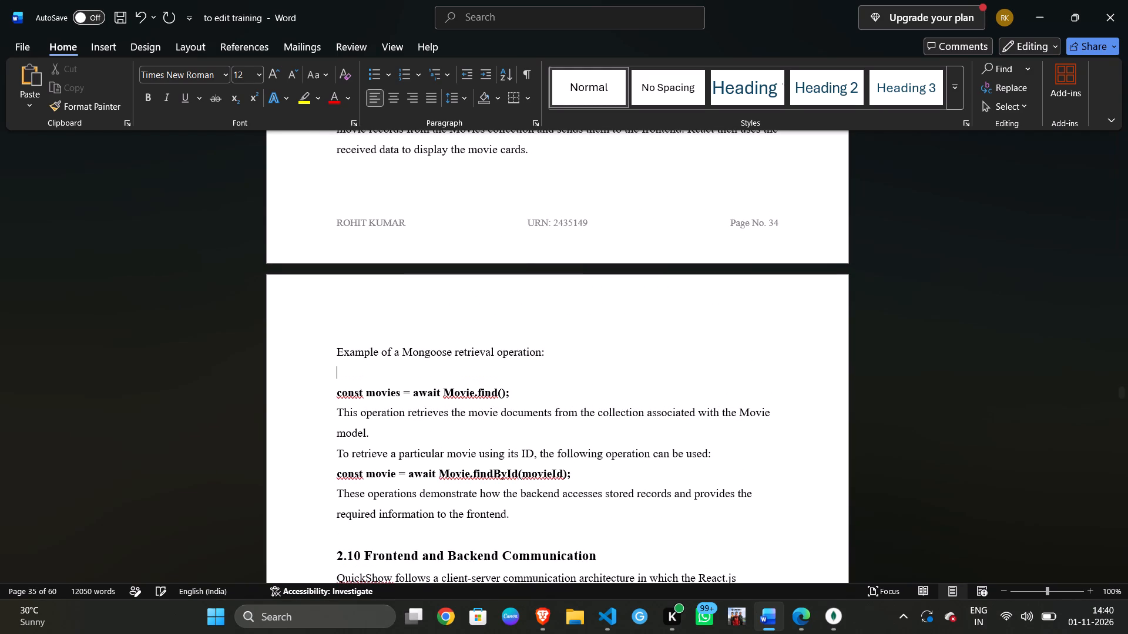
{"action": "left_click", "coordinate": [539, 387]}
{"action": "key", "text": "Return"}
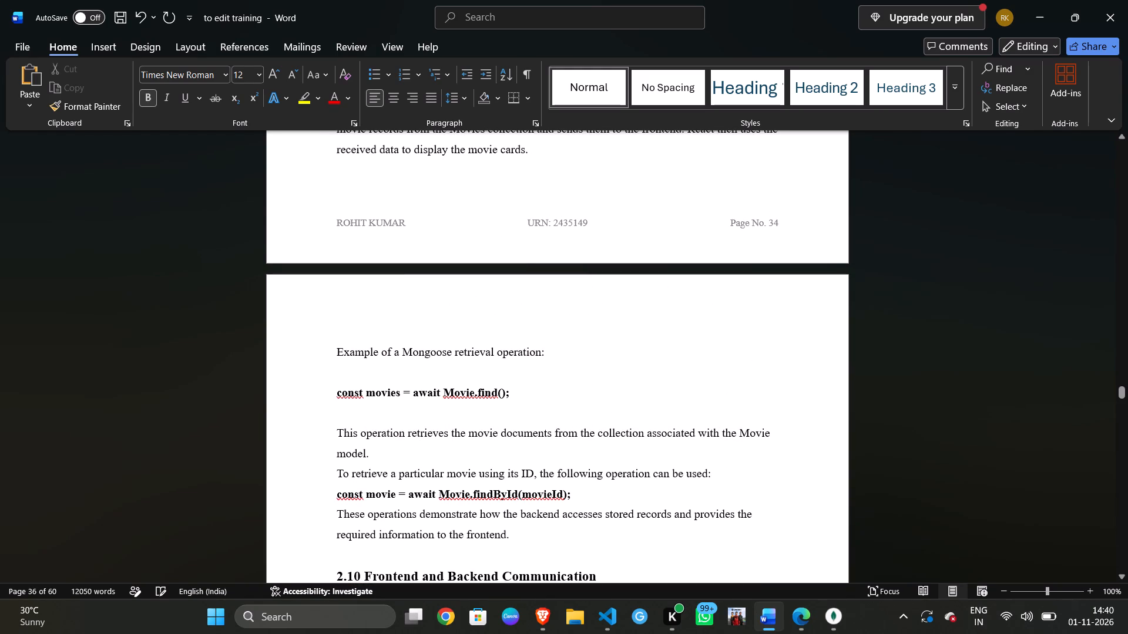
Add a blank line before and after the Movie.findById(movieId) code line.
{"action": "left_click", "coordinate": [732, 482]}
{"action": "key", "text": "Return"}
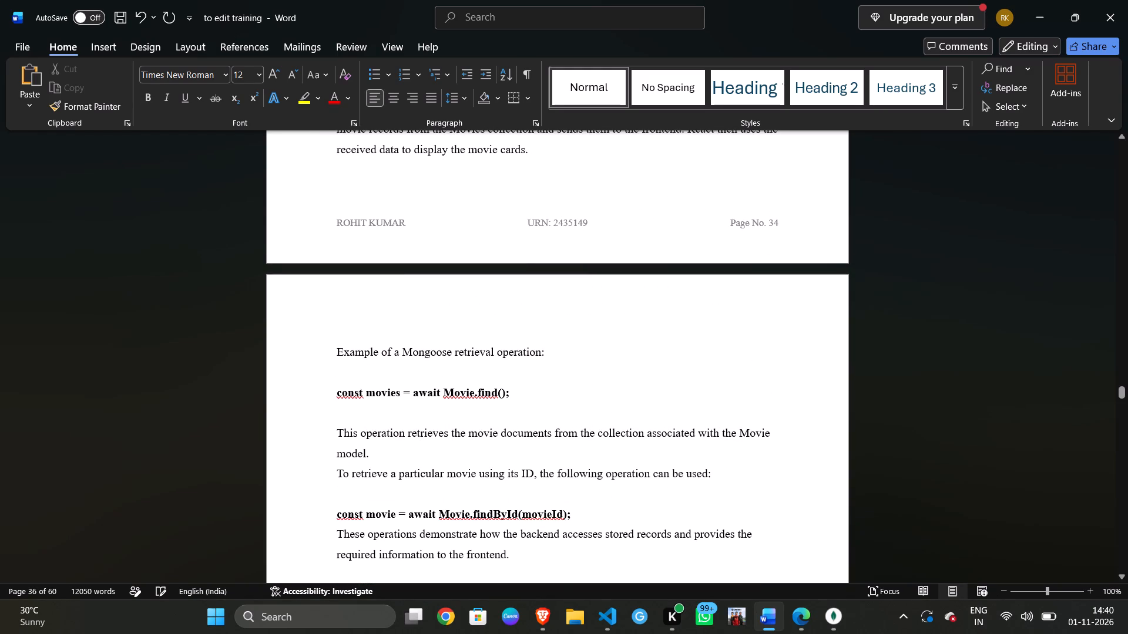
{"action": "scroll", "coordinate": [636, 514], "scroll_direction": "down", "scroll_amount": 1}
{"action": "left_click", "coordinate": [588, 390]}
{"action": "key", "text": "Return"}
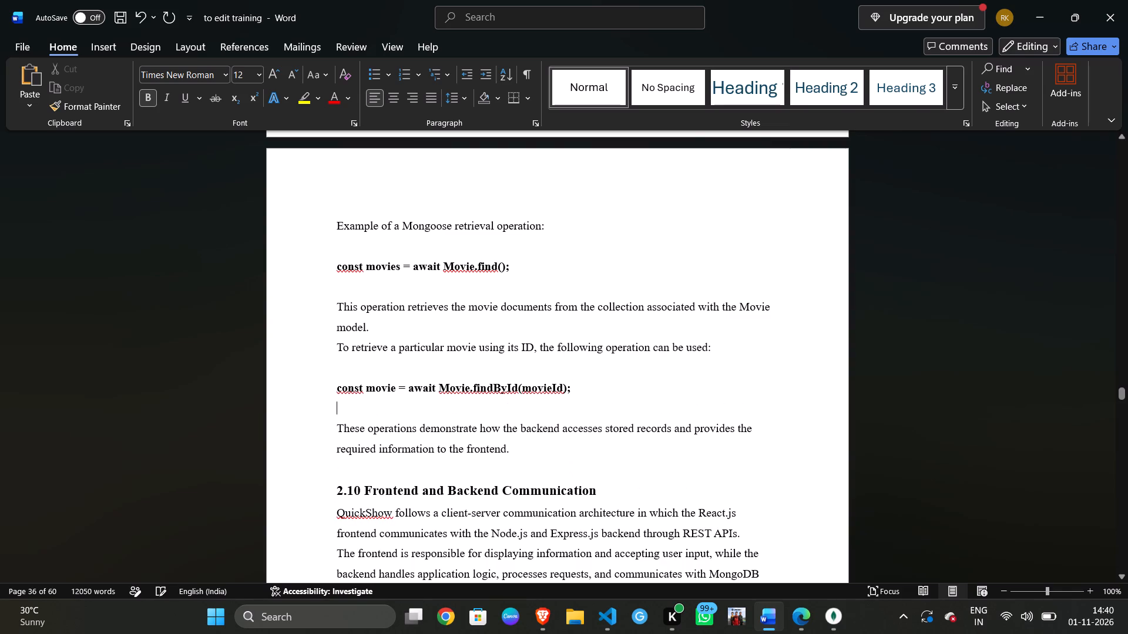
Enlarge the Figure 2.4 diagram proportionally so it extends slightly past the text's right margin.
{"action": "scroll", "coordinate": [458, 463], "scroll_direction": "down", "scroll_amount": 4}
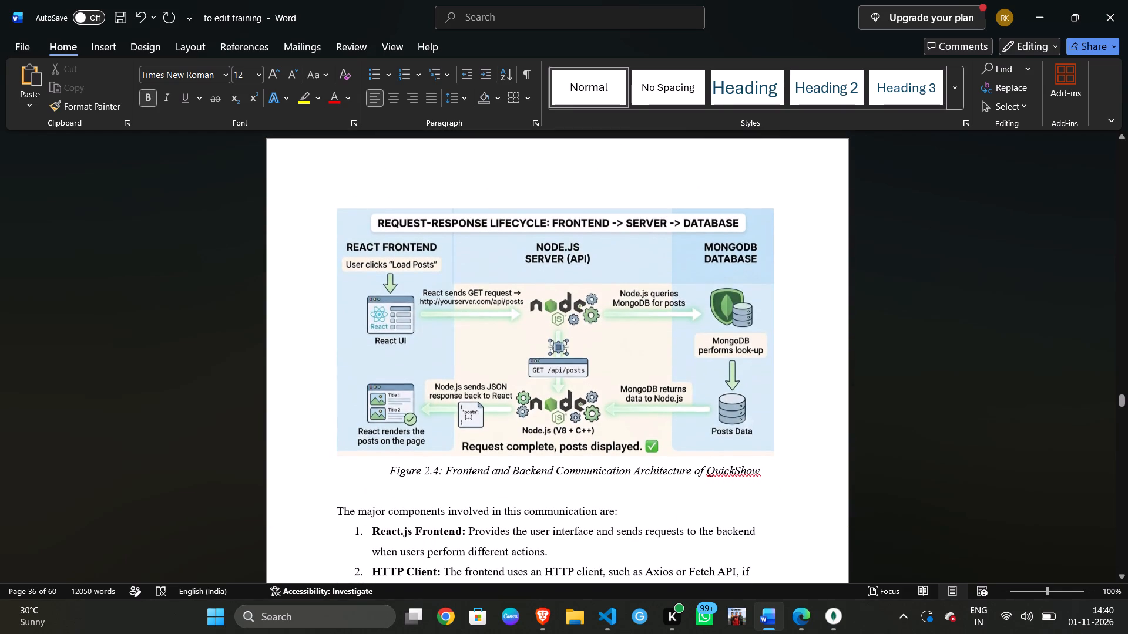
{"action": "left_click", "coordinate": [485, 396]}
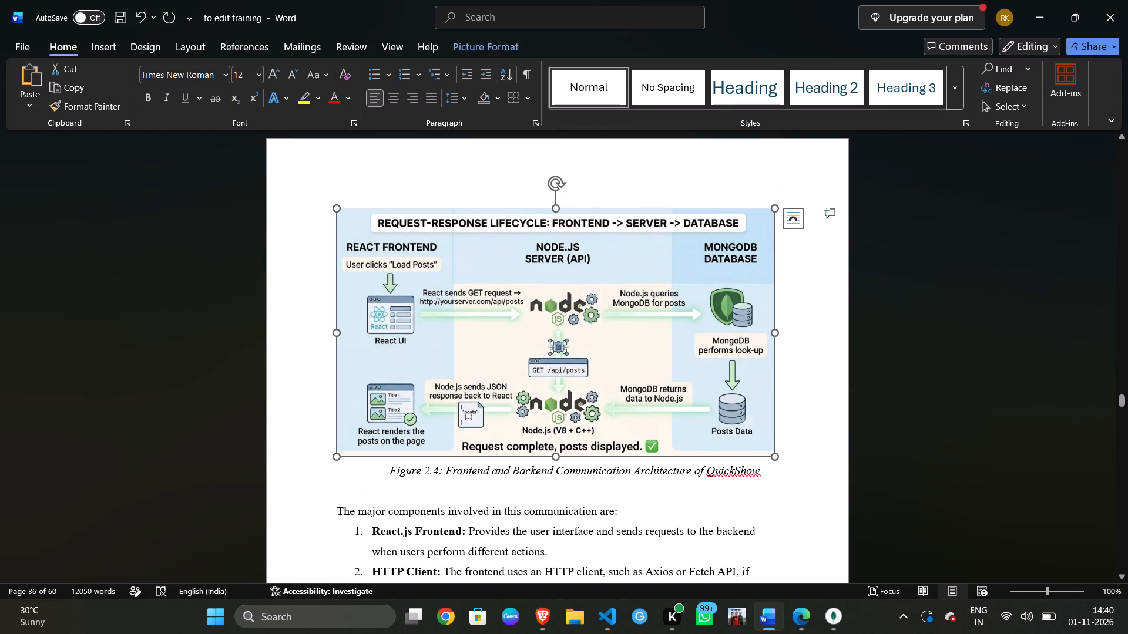
{"action": "left_click_drag", "start_coordinate": [774, 209], "coordinate": [788, 194]}
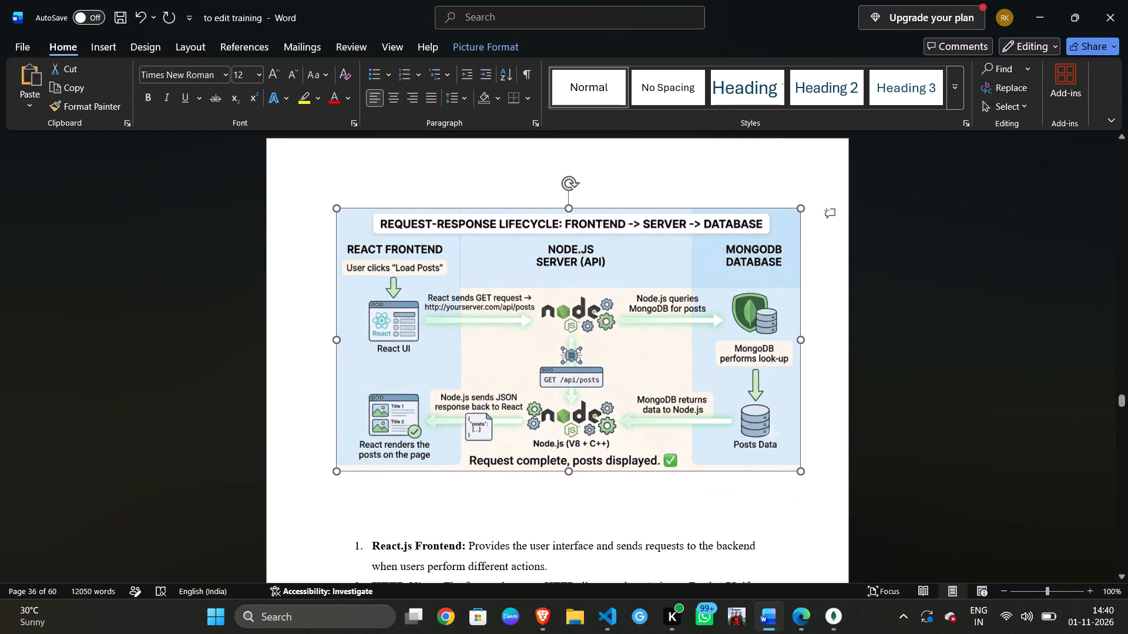
{"action": "left_click_drag", "start_coordinate": [788, 194], "coordinate": [785, 198]}
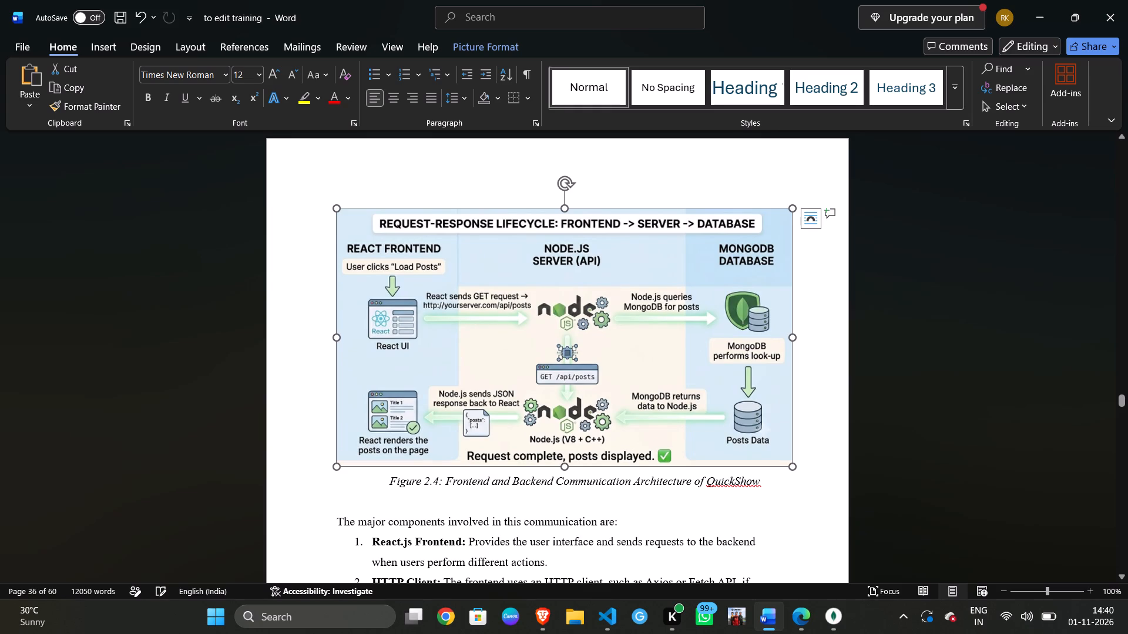
Add a blank line between the section 2.10.2 introductory paragraph and the HTTP methods table.
{"action": "scroll", "coordinate": [586, 514], "scroll_direction": "down", "scroll_amount": 1}
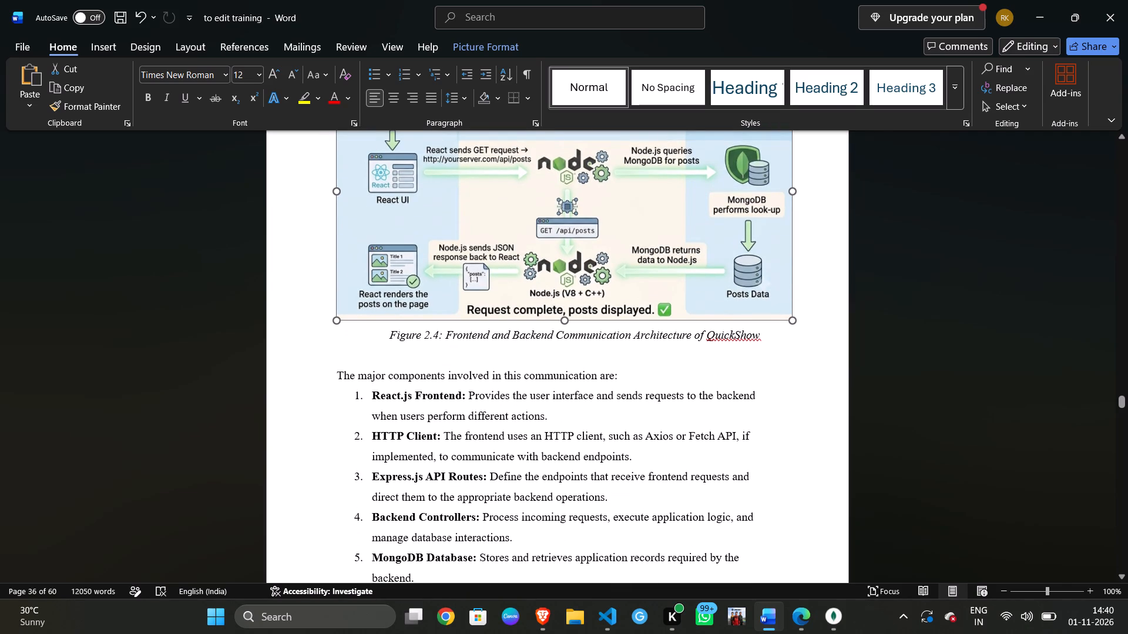
{"action": "scroll", "coordinate": [425, 428], "scroll_direction": "down", "scroll_amount": 2}
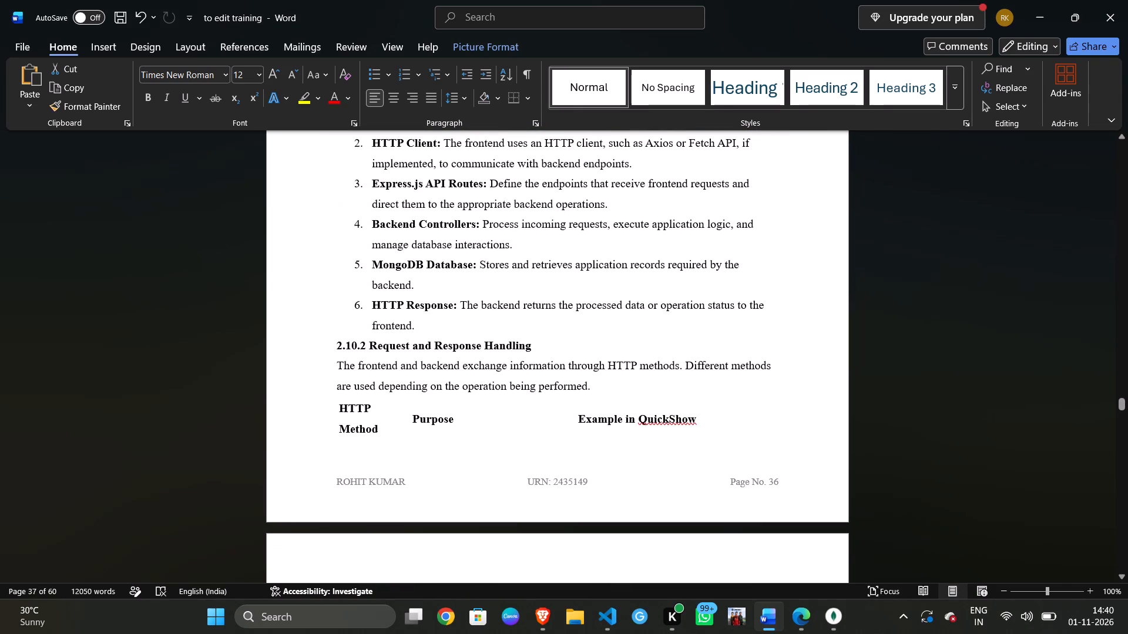
{"action": "left_click", "coordinate": [335, 349]}
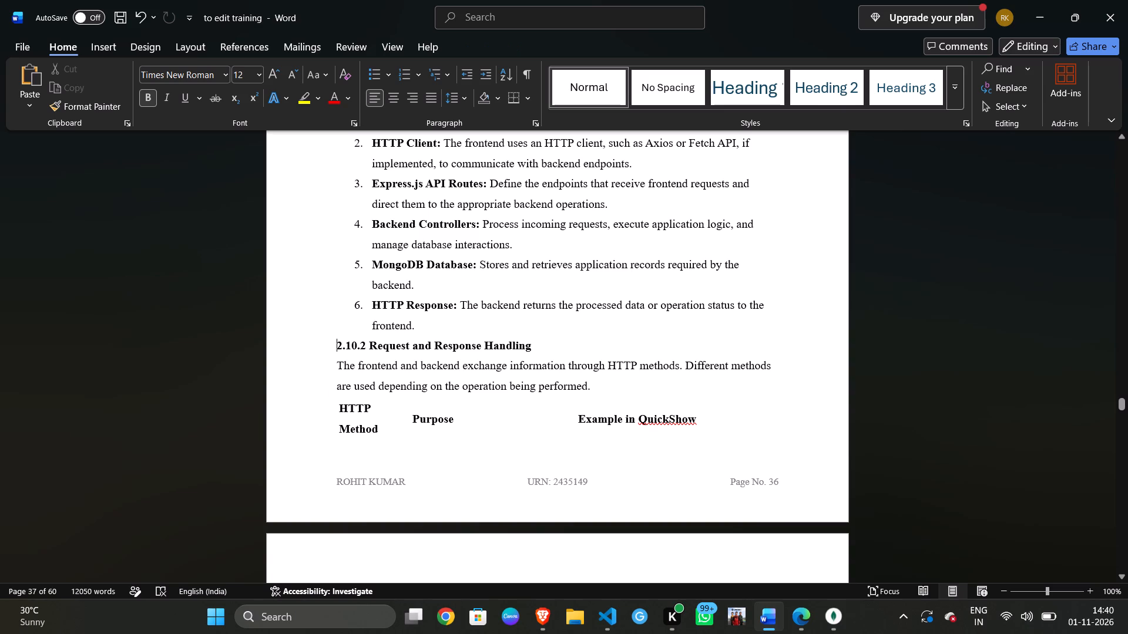
{"action": "left_click", "coordinate": [610, 390]}
{"action": "key", "text": "Return"}
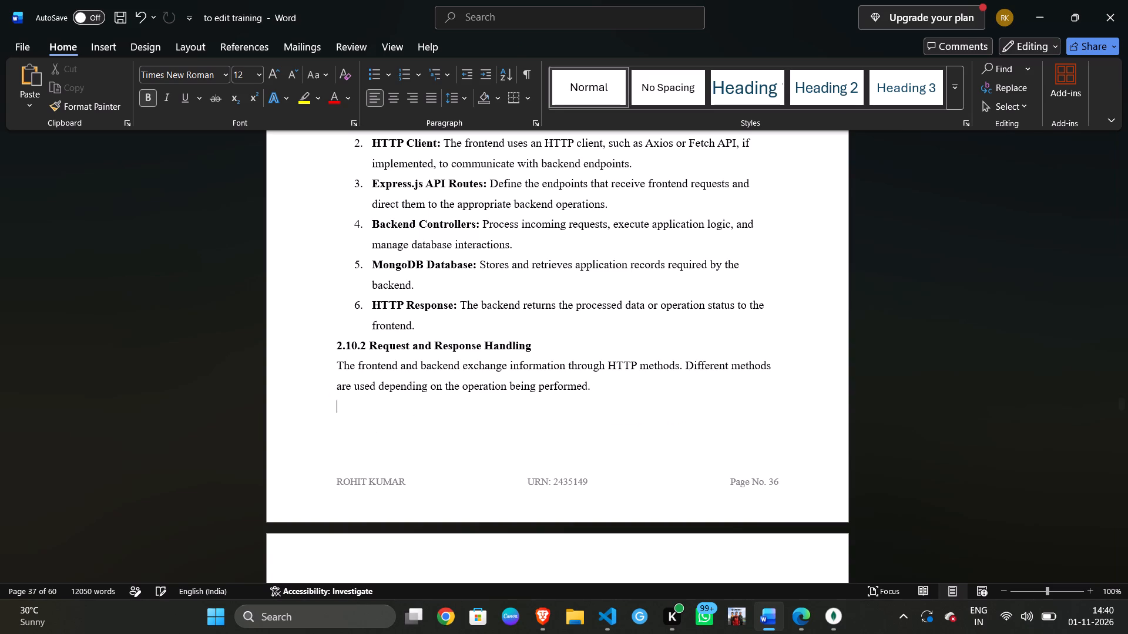
Insert five blank lines before the 2.10.2 Request and Response Handling heading, moving it onto the next page.
{"action": "key", "text": "Up"}
{"action": "key", "text": "Up"}
{"action": "key", "text": "Up"}
{"action": "key", "text": "Up"}
{"action": "key", "text": "Down"}
{"action": "key", "text": "Return"}
{"action": "key", "text": "Return"}
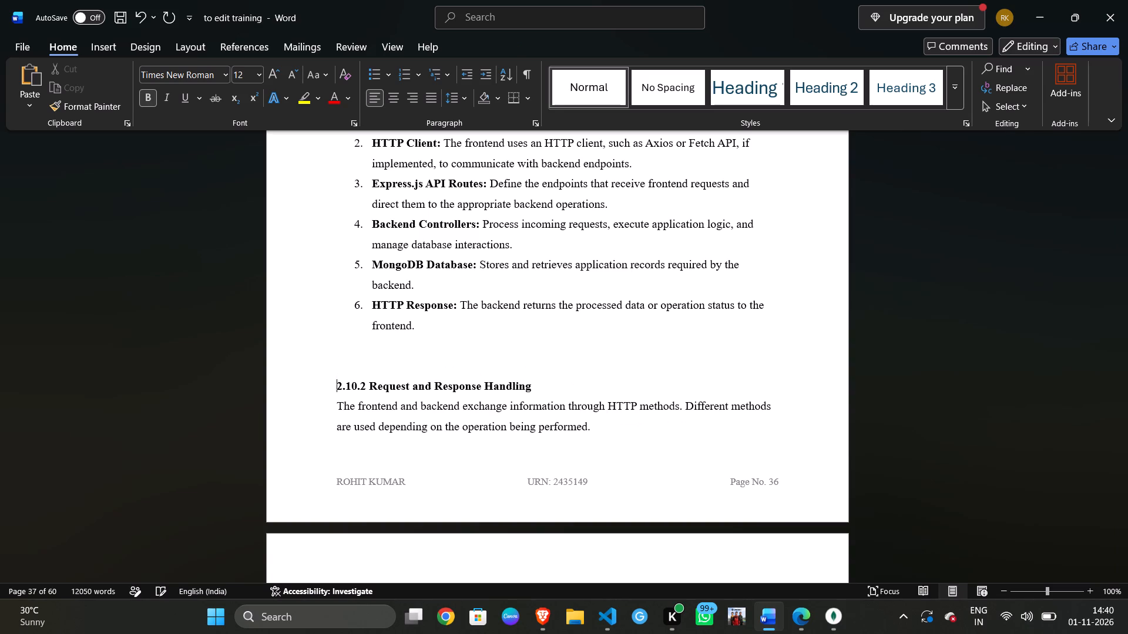
{"action": "key", "text": "Return"}
{"action": "key", "text": "Return"}
{"action": "key", "text": "Return"}
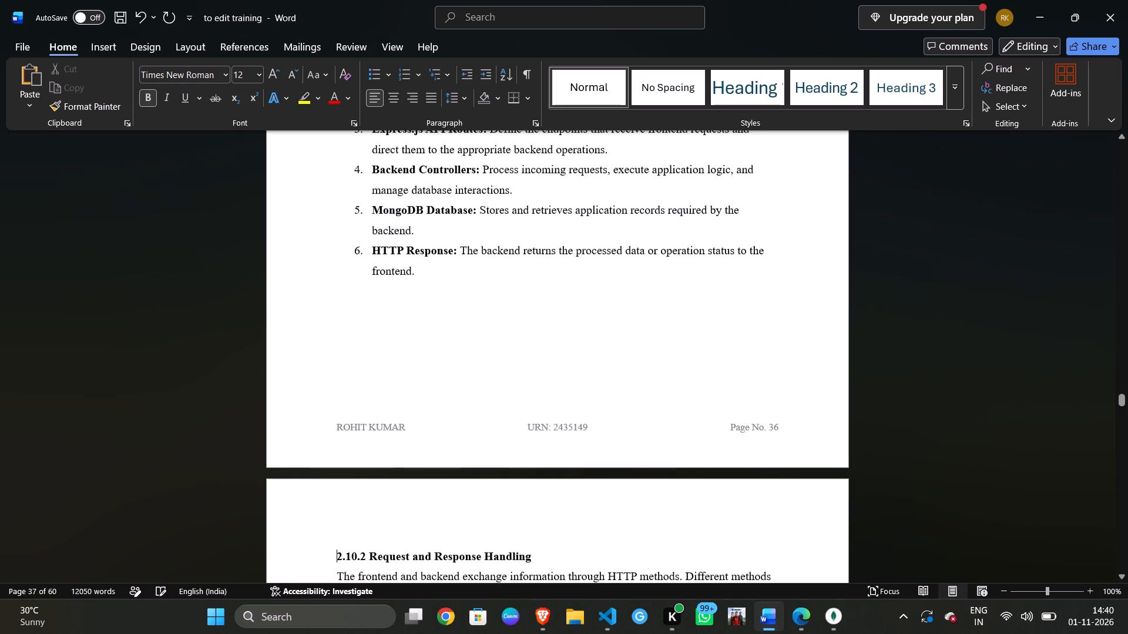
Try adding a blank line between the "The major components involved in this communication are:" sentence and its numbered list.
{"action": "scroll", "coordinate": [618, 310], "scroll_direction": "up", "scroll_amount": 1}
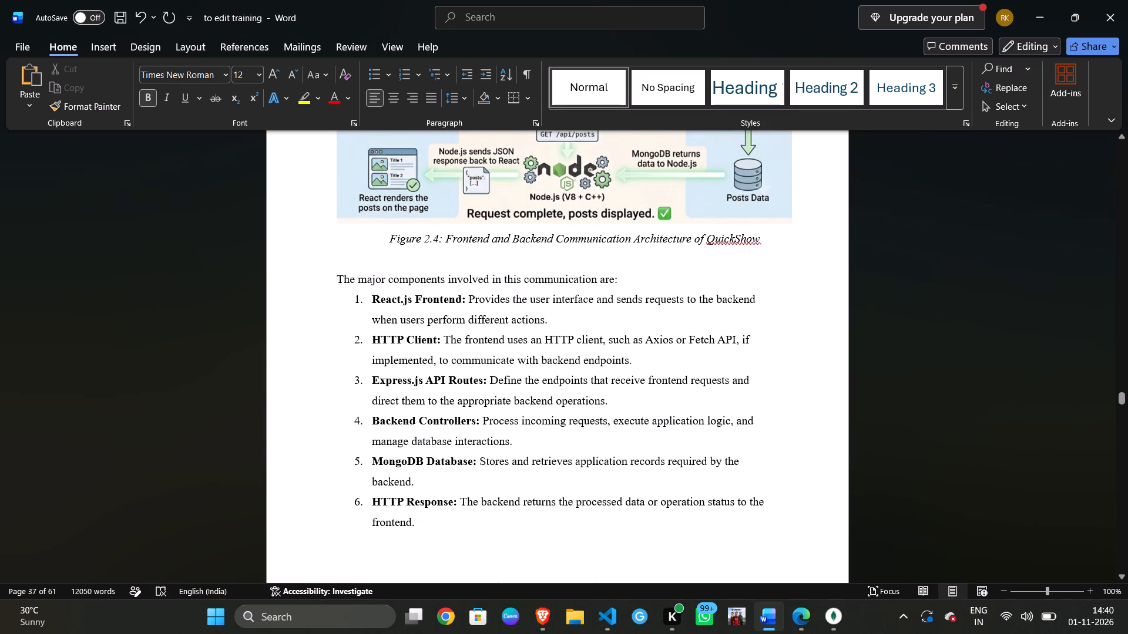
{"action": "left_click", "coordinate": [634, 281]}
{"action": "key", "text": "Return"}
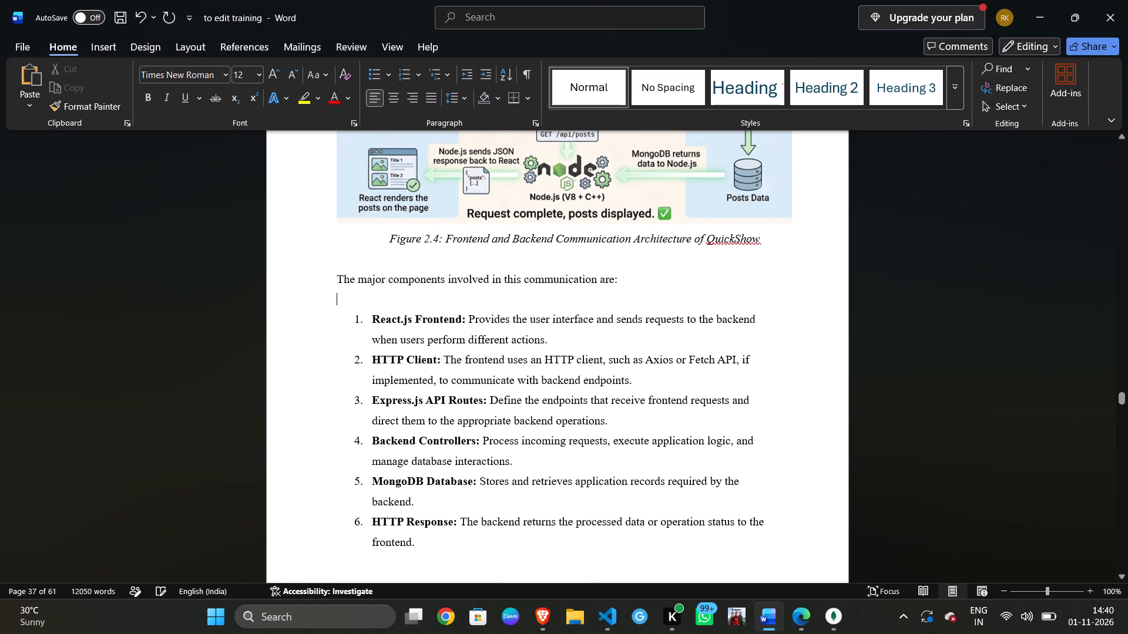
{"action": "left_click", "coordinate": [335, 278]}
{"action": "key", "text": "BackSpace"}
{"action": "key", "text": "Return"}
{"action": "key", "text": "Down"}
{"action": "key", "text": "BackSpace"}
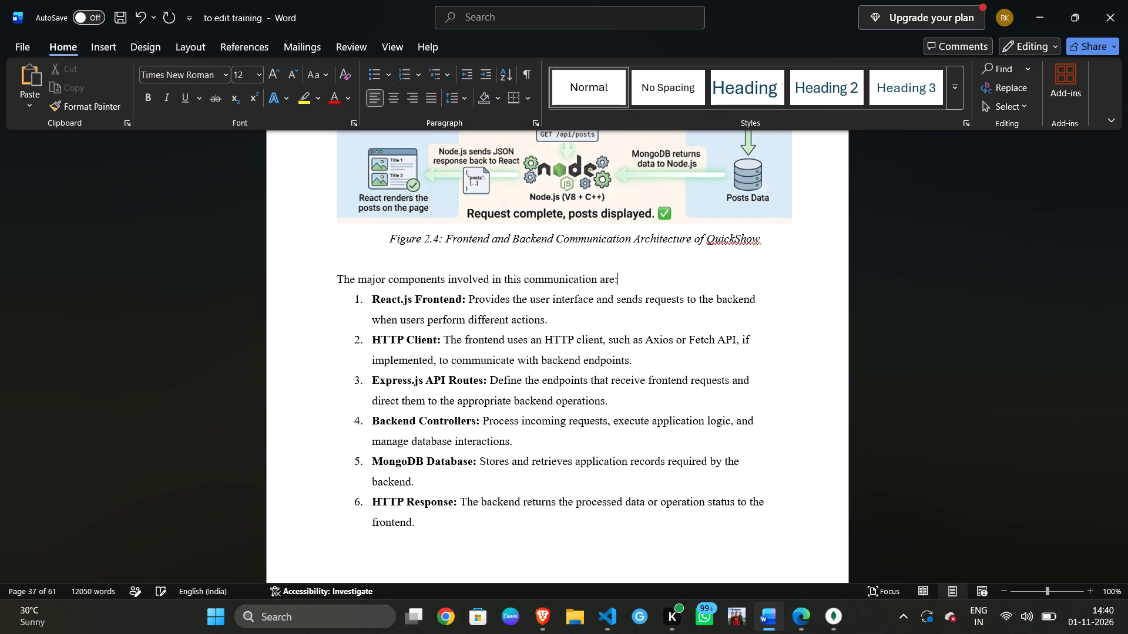
Remove four blank lines before the 2.10.2 Request and Response Handling heading, leaving one blank line after the numbered list.
{"action": "scroll", "coordinate": [455, 323], "scroll_direction": "down", "scroll_amount": 1}
{"action": "scroll", "coordinate": [454, 407], "scroll_direction": "down", "scroll_amount": 2}
{"action": "scroll", "coordinate": [454, 407], "scroll_direction": "up", "scroll_amount": 1}
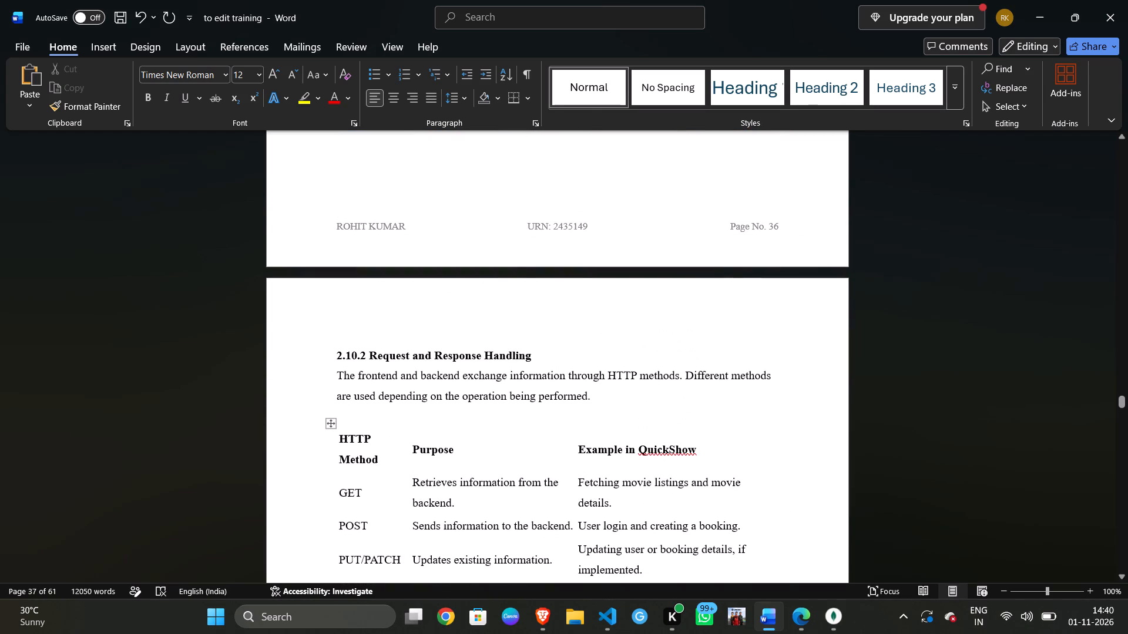
{"action": "left_click", "coordinate": [340, 356]}
{"action": "key", "text": "Left"}
{"action": "key", "text": "BackSpace"}
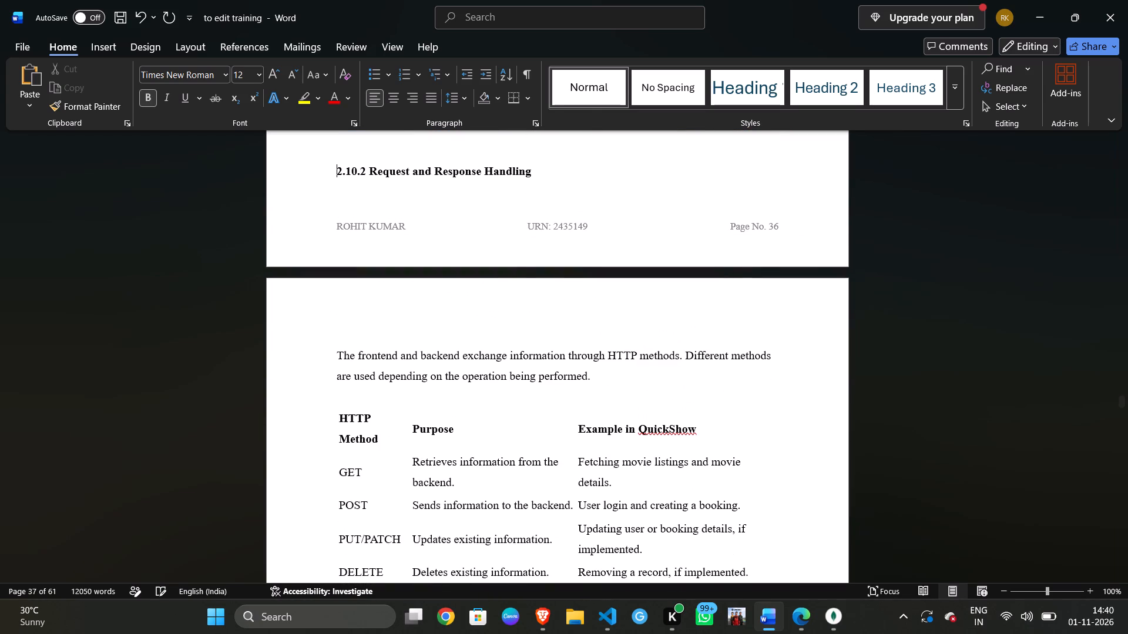
{"action": "key", "text": "BackSpace"}
{"action": "key", "text": "BackSpace"}
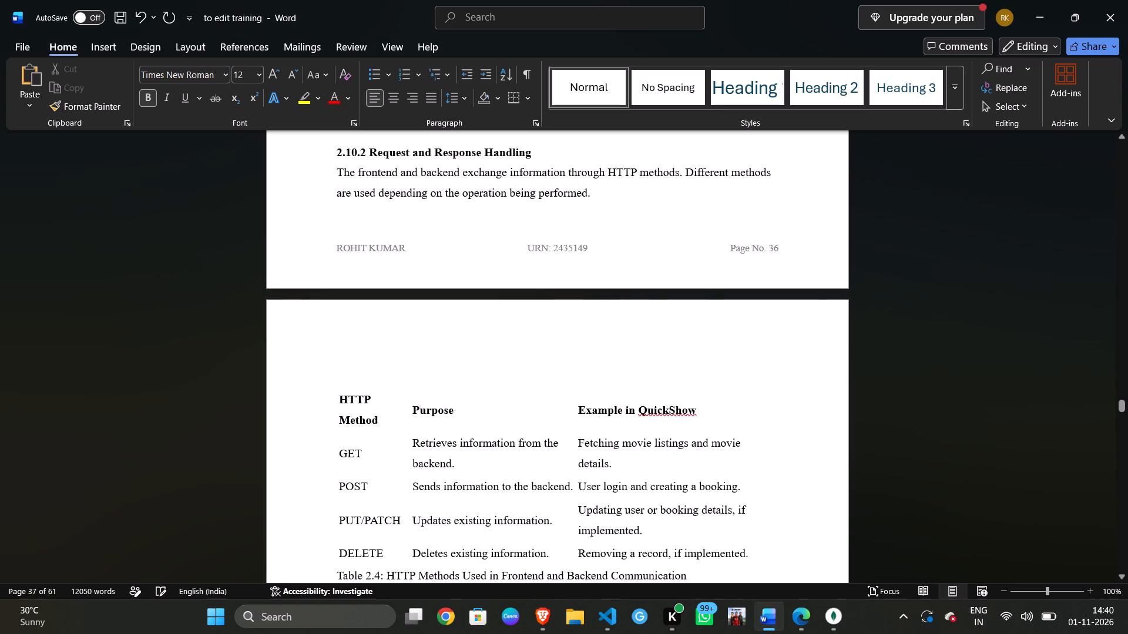
{"action": "scroll", "coordinate": [340, 356], "scroll_direction": "up", "scroll_amount": 1}
{"action": "key", "text": "BackSpace"}
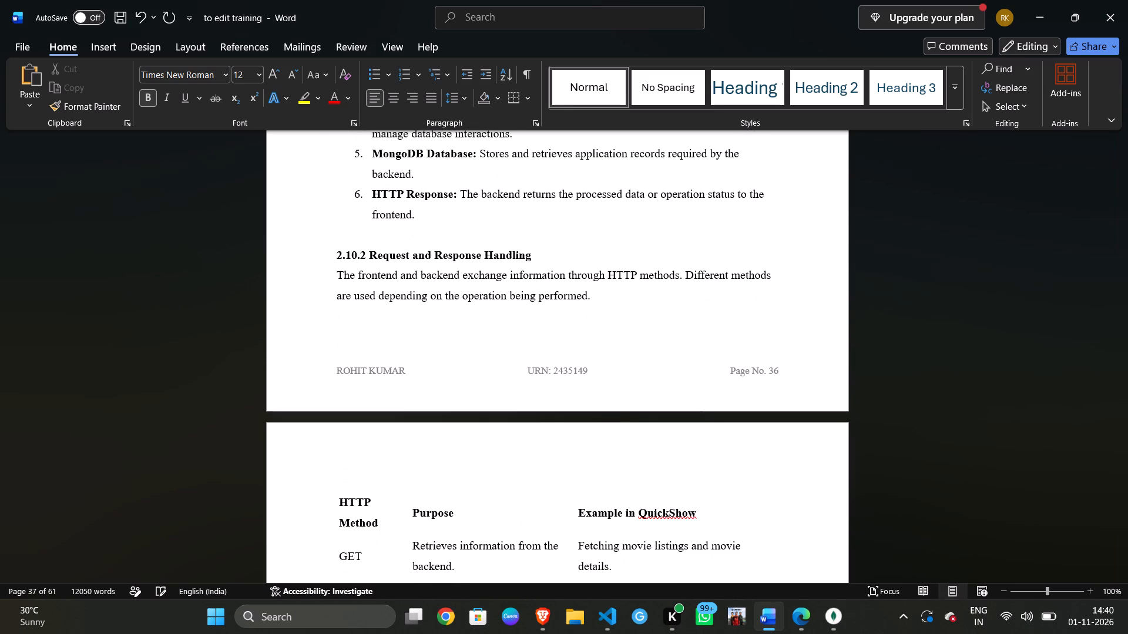
Apply the plain grid table style with borders around every cell to the whole HTTP methods table.
{"action": "scroll", "coordinate": [437, 433], "scroll_direction": "down", "scroll_amount": 1}
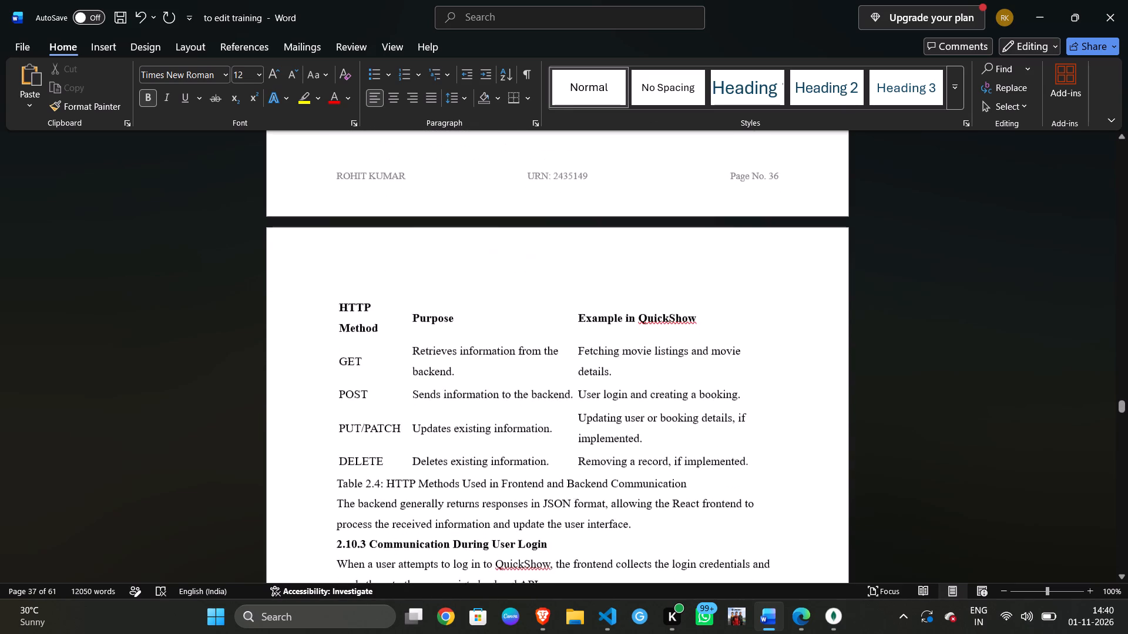
{"action": "scroll", "coordinate": [437, 433], "scroll_direction": "down", "scroll_amount": 1}
{"action": "scroll", "coordinate": [382, 356], "scroll_direction": "up", "scroll_amount": 1}
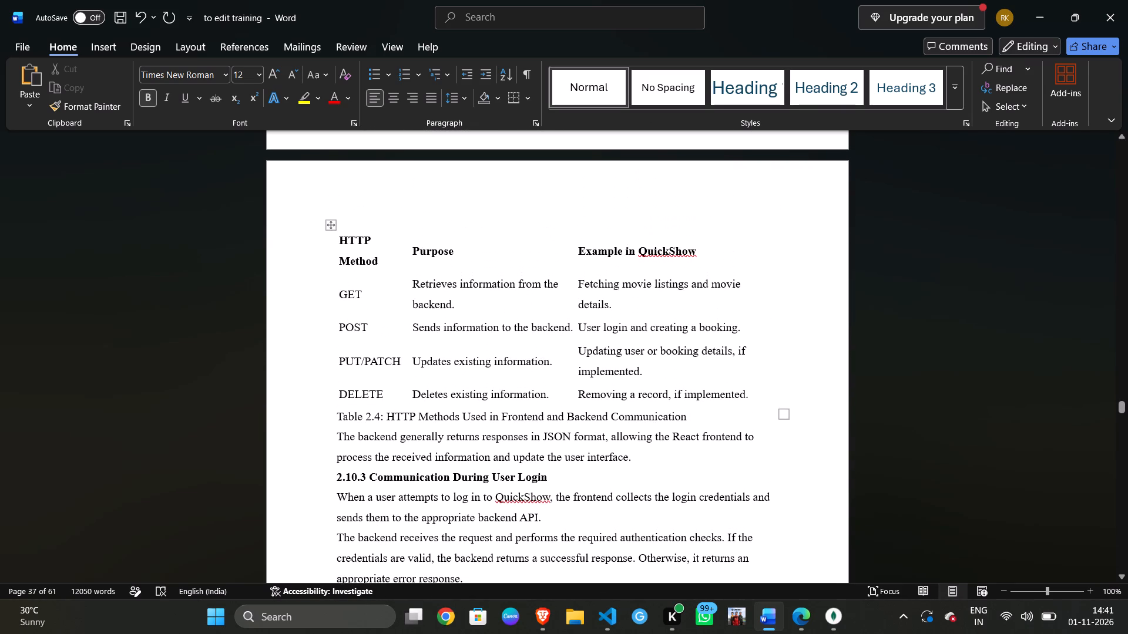
{"action": "left_click", "coordinate": [333, 224]}
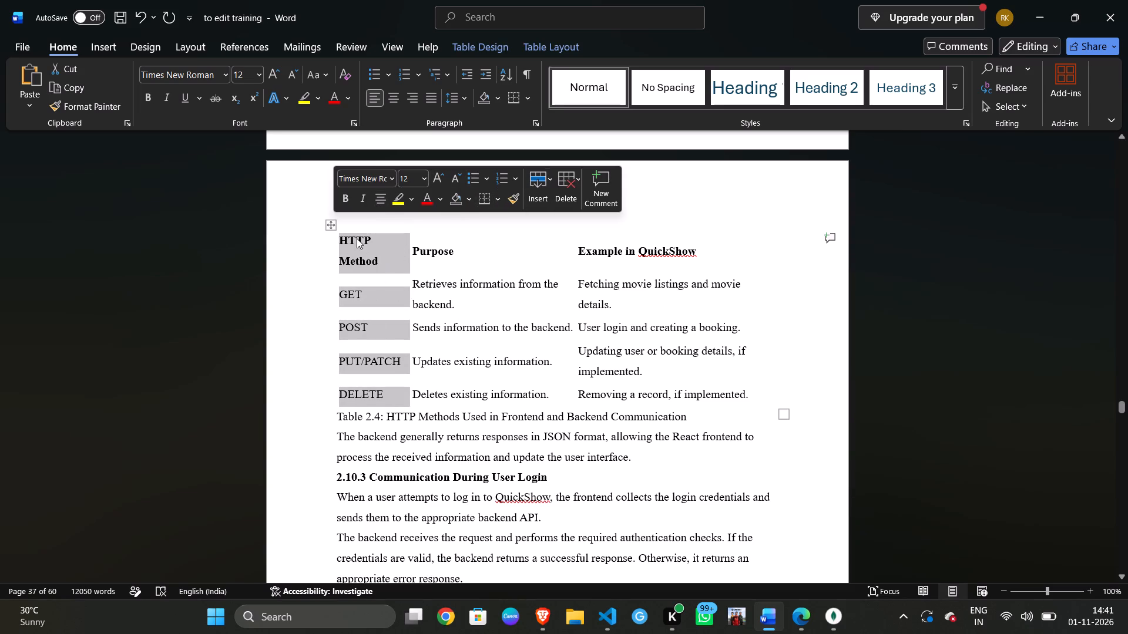
{"action": "left_click", "coordinate": [331, 225]}
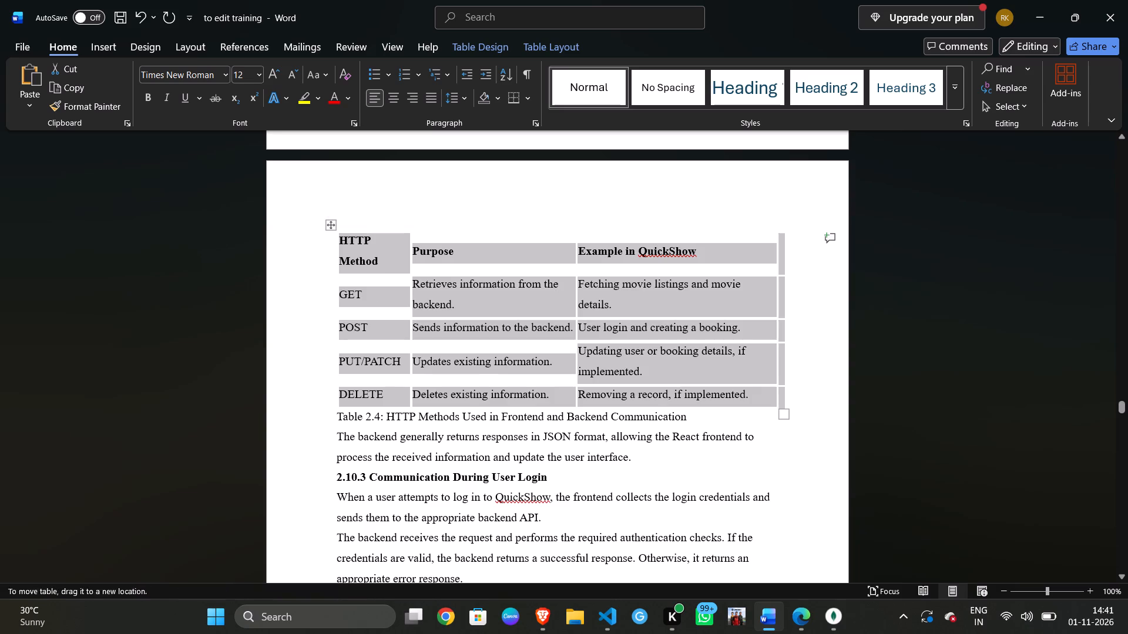
{"action": "left_click", "coordinate": [464, 47]}
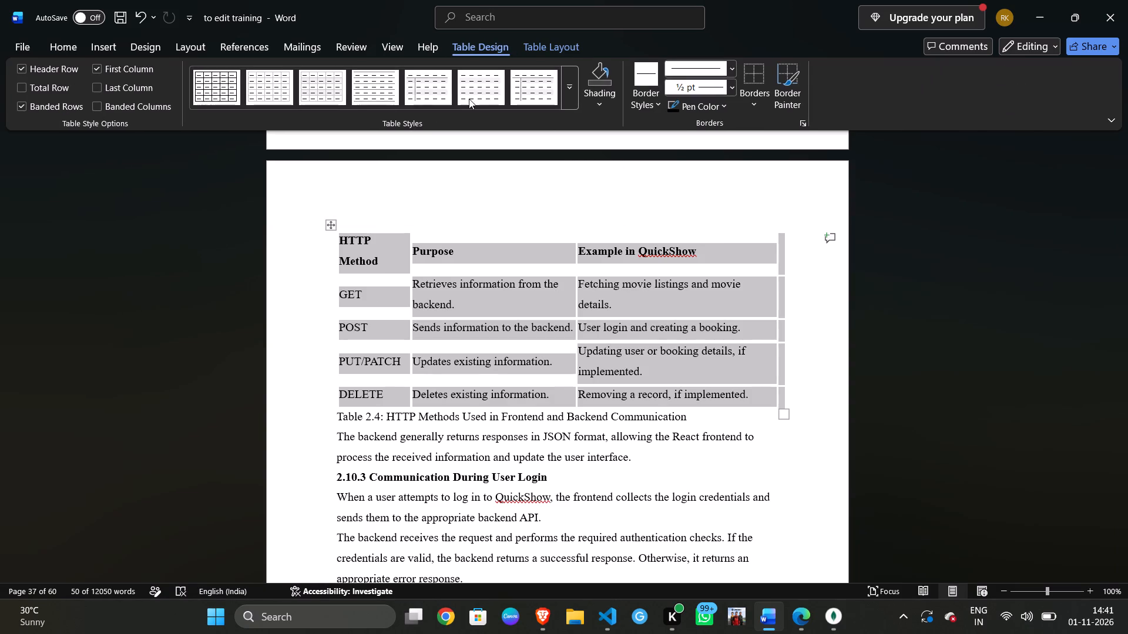
{"action": "left_click", "coordinate": [225, 96]}
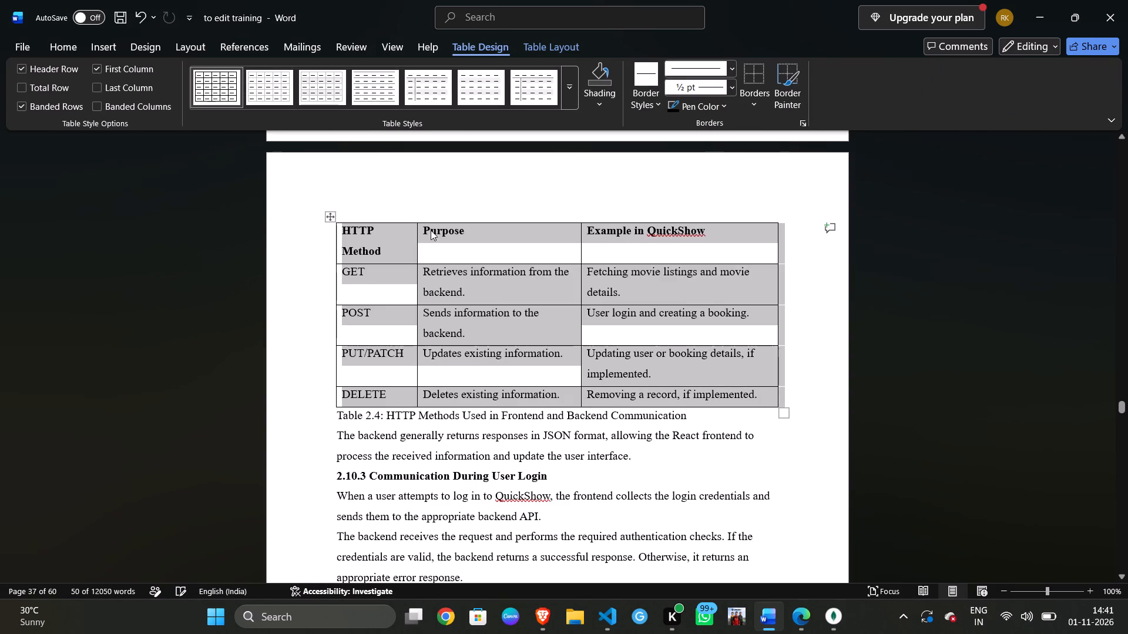
{"action": "left_click", "coordinate": [442, 200]}
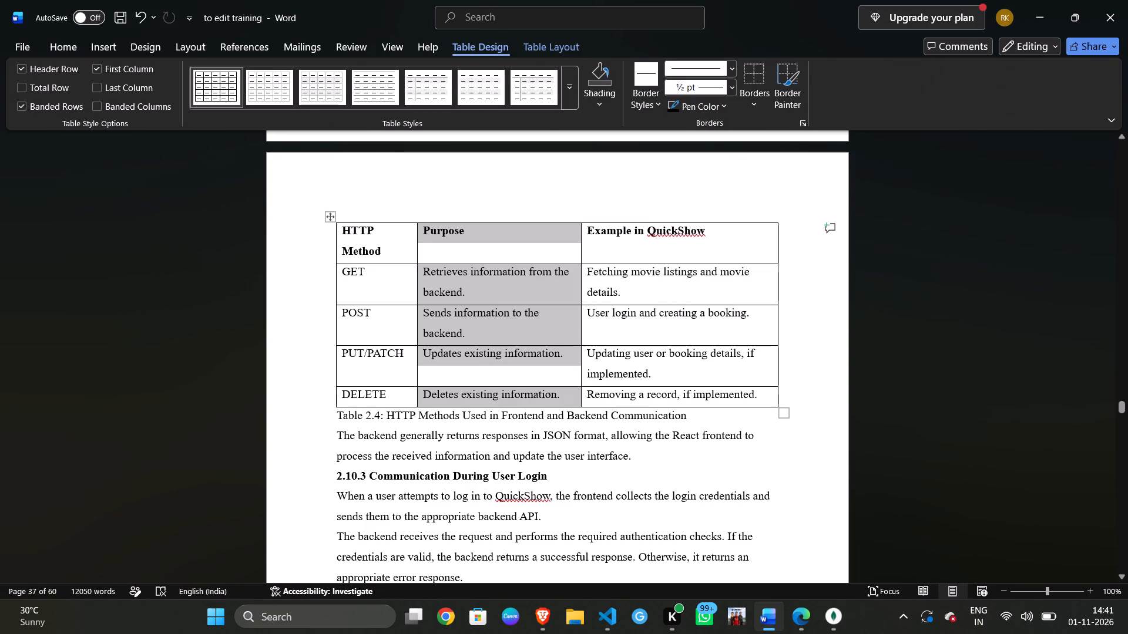
Widen the table slightly past the right margin, fitting the HTTP Method heading and the POST row's Purpose text on one line each.
{"action": "left_click_drag", "start_coordinate": [416, 245], "coordinate": [432, 245]}
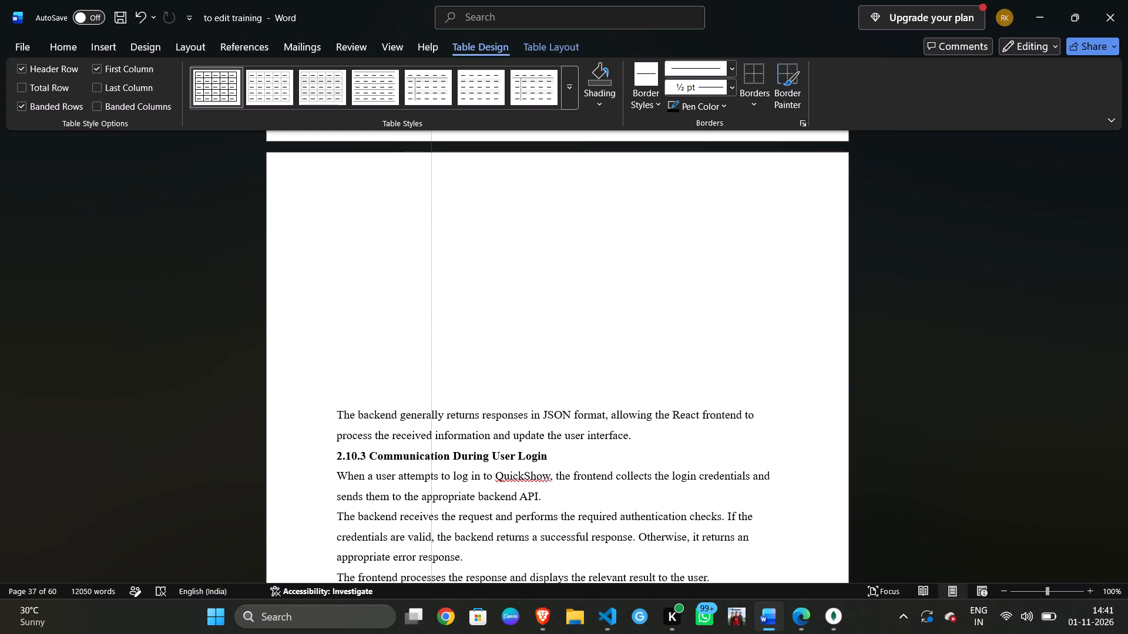
{"action": "left_click_drag", "start_coordinate": [432, 245], "coordinate": [429, 247]}
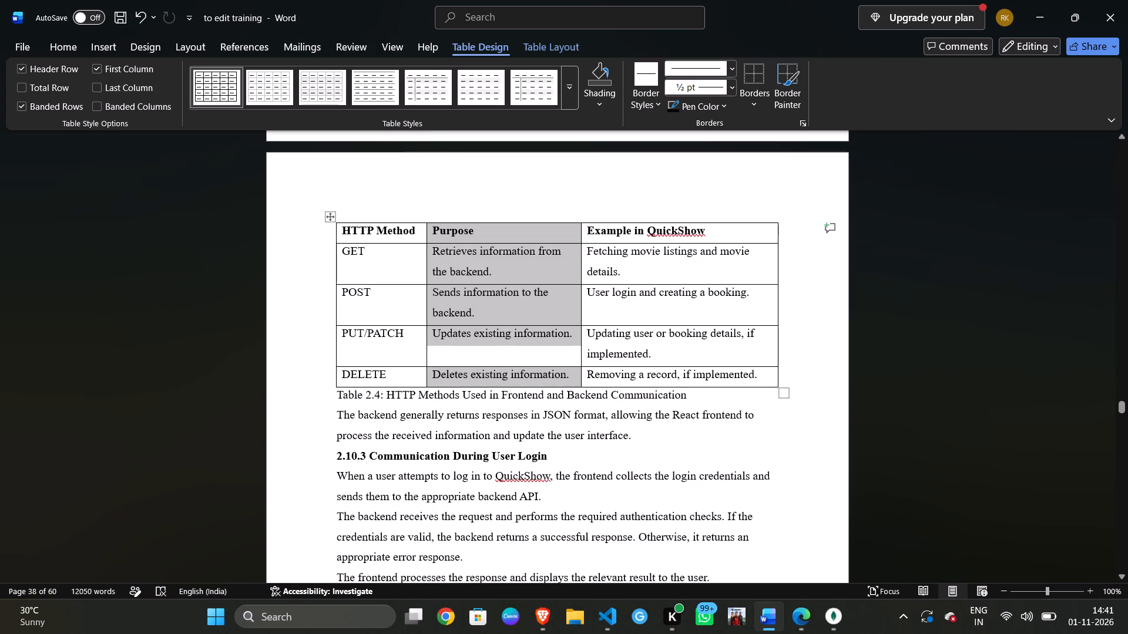
{"action": "left_click_drag", "start_coordinate": [777, 234], "coordinate": [789, 236]}
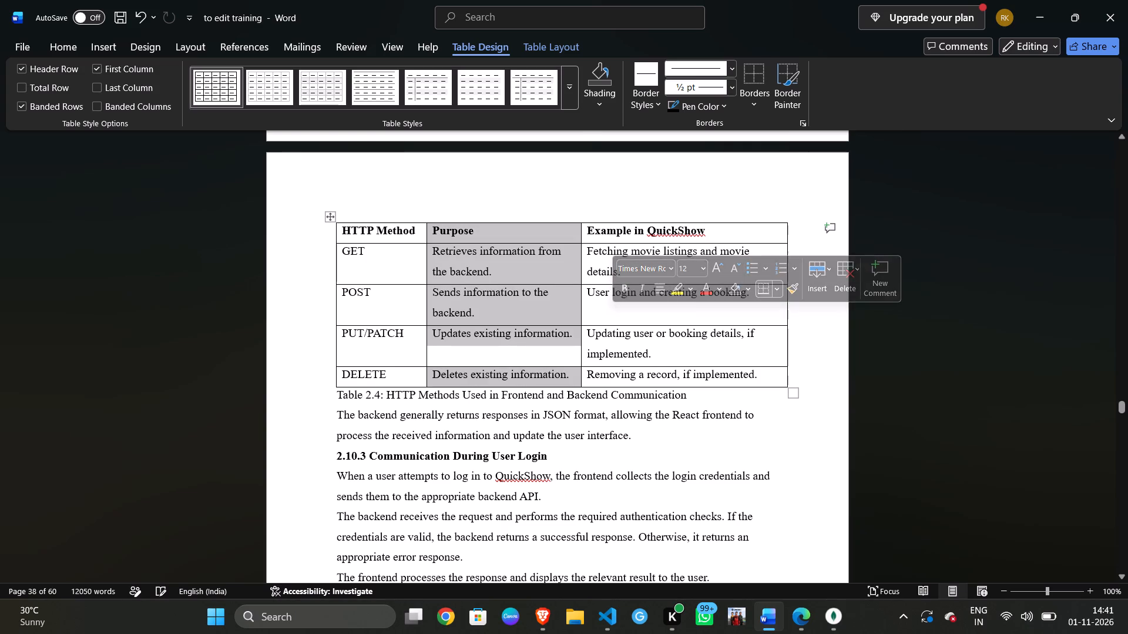
{"action": "left_click_drag", "start_coordinate": [580, 234], "coordinate": [593, 237]}
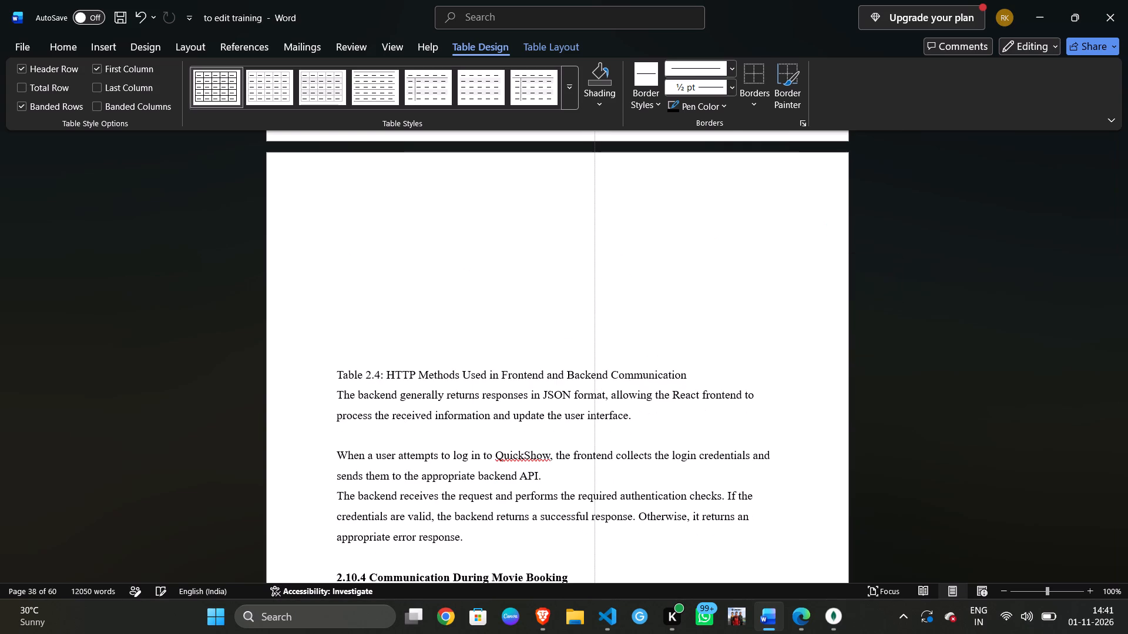
{"action": "left_click_drag", "start_coordinate": [593, 237], "coordinate": [605, 237]}
{"action": "left_click", "coordinate": [472, 377]}
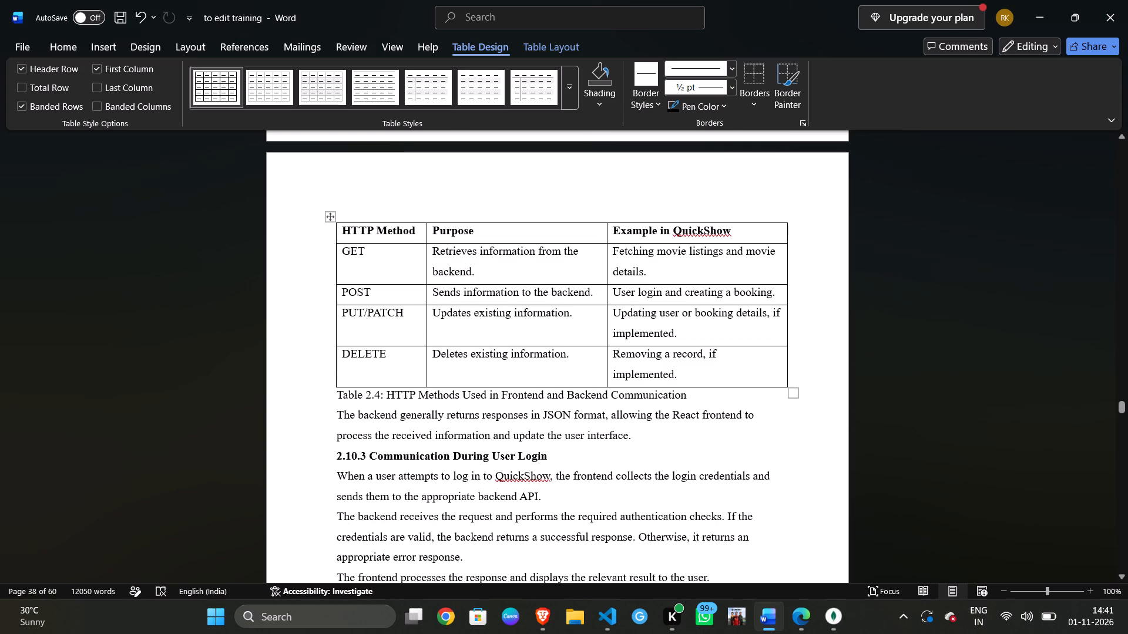
Increase the POST row's height in the HTTP methods table to nearly that of the two-line rows.
{"action": "left_click_drag", "start_coordinate": [579, 305], "coordinate": [579, 311]}
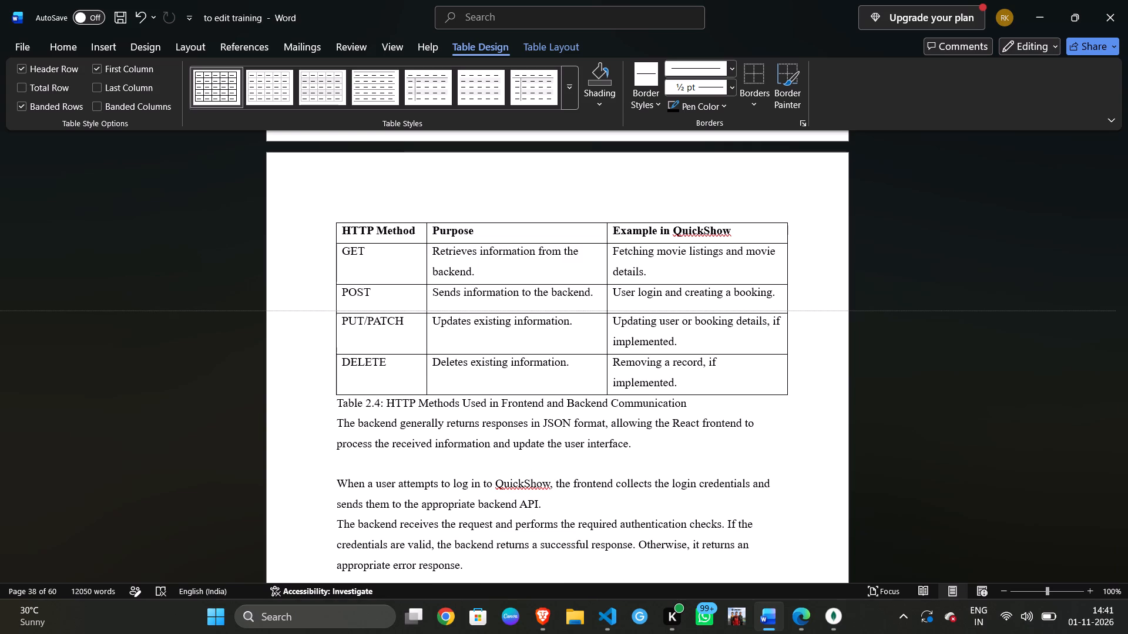
{"action": "left_click_drag", "start_coordinate": [579, 311], "coordinate": [578, 318]}
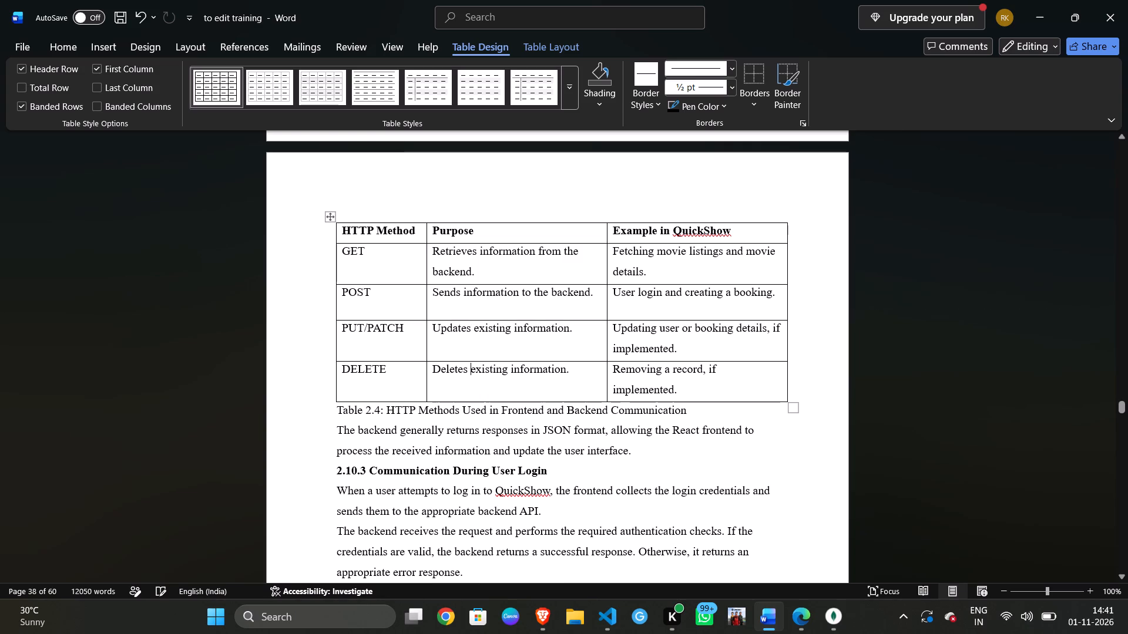
{"action": "left_click", "coordinate": [593, 192]}
{"action": "left_click", "coordinate": [291, 348]}
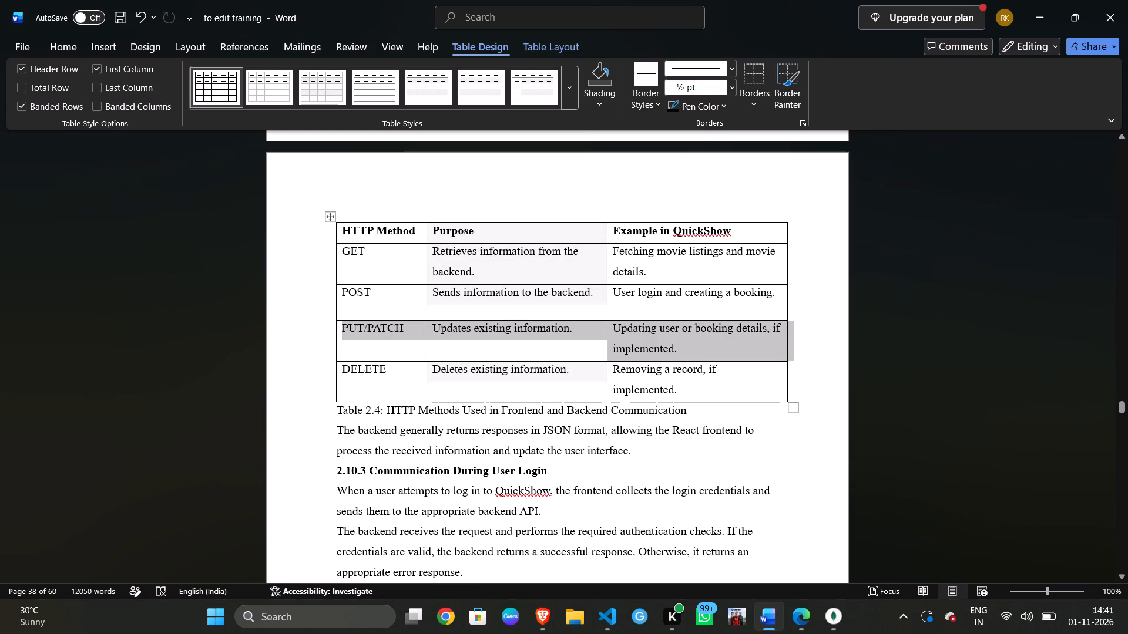
Add a blank line between the HTTP methods table and its Table 2.4 caption.
{"action": "left_click", "coordinate": [337, 410]}
{"action": "key", "text": "Return"}
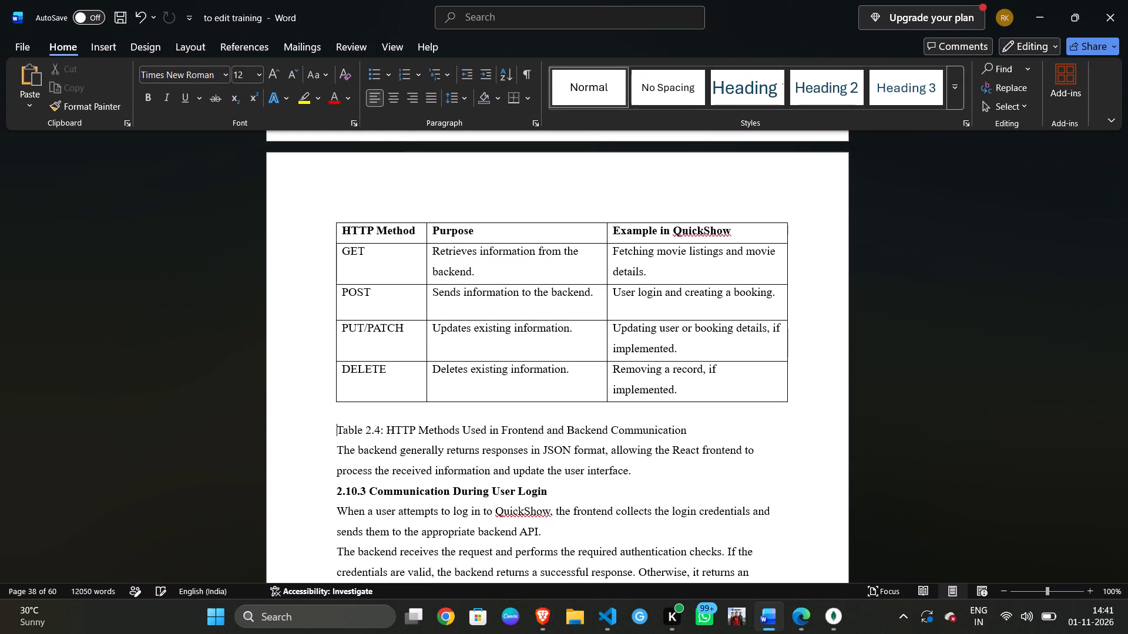
Italicise the entire Table 2.4 caption, "HTTP Methods Used in Frontend and Backend Communication".
{"action": "left_click_drag", "start_coordinate": [335, 429], "coordinate": [623, 433]}
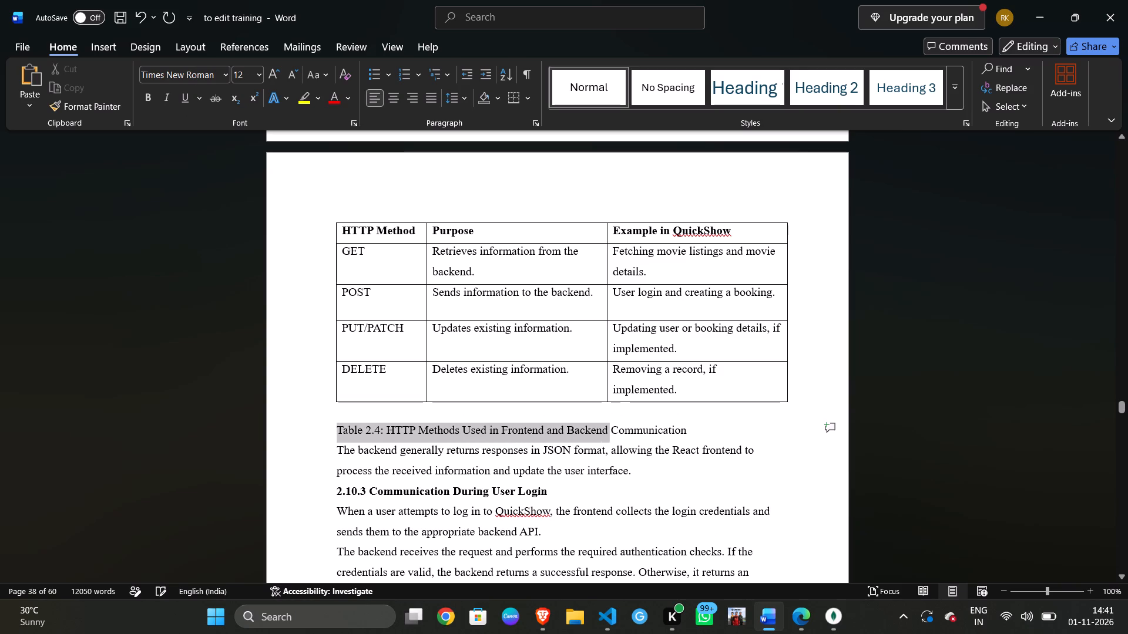
{"action": "left_click_drag", "start_coordinate": [623, 433], "coordinate": [694, 428]}
{"action": "left_click", "coordinate": [724, 399]}
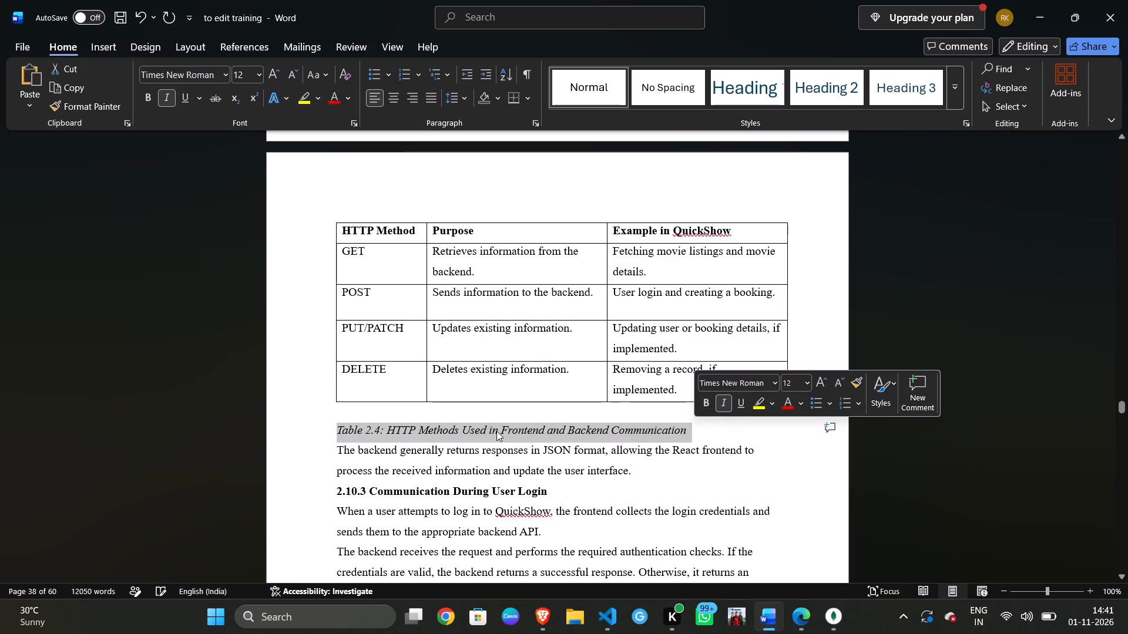
Indent the Table 2.4 caption with 19 leading spaces so it sits roughly centred beneath the table.
{"action": "left_click", "coordinate": [341, 432]}
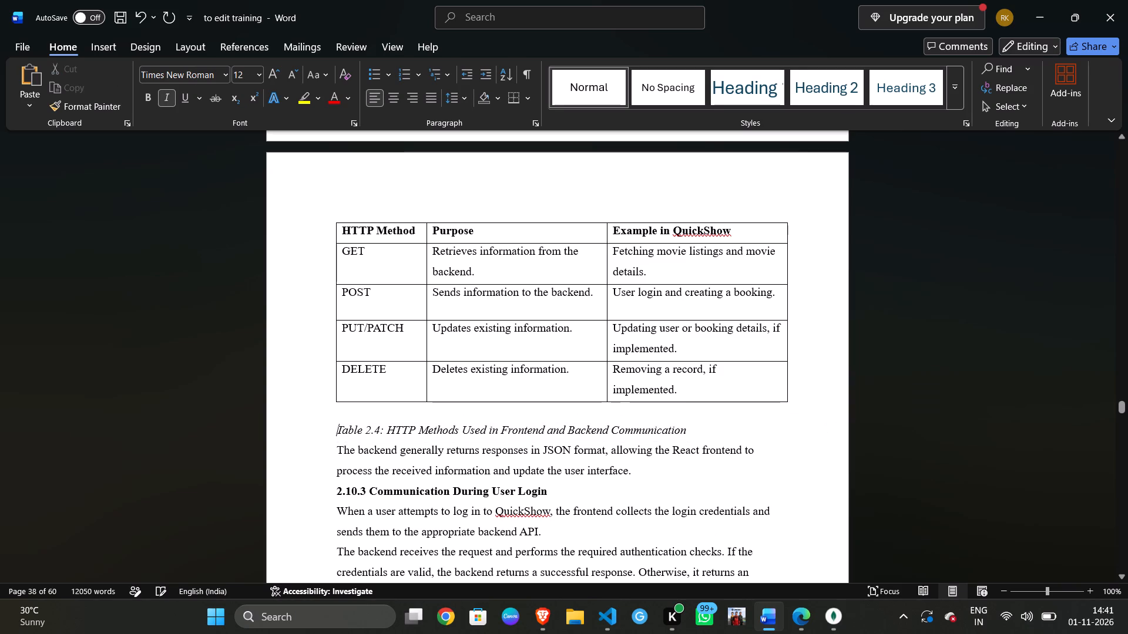
{"action": "key", "text": "space"}
{"action": "key", "text": "space"}
{"action": "key", "text": "space"}
{"action": "key", "text": "space"}
{"action": "key", "text": "space"}
{"action": "key", "text": "space"}
{"action": "key", "text": "space"}
{"action": "key", "text": "space"}
{"action": "key", "text": "space"}
{"action": "key", "text": "space"}
{"action": "key", "text": "space"}
{"action": "key", "text": "space"}
{"action": "key", "text": "space"}
{"action": "key", "text": "space"}
{"action": "key", "text": "space"}
{"action": "key", "text": "space"}
{"action": "key", "text": "space"}
{"action": "key", "text": "space"}
{"action": "key", "text": "space"}
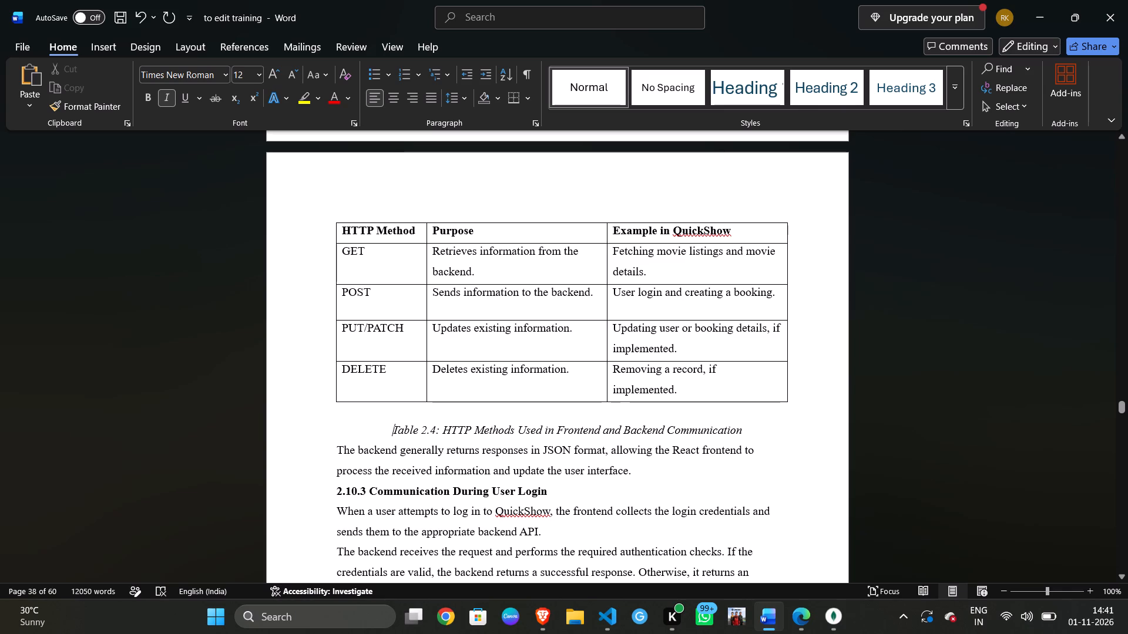
Remove the leading spaces from the Table 2.4 caption and the blank line between it and the HTTP methods table.
{"action": "key", "text": "BackSpace"}
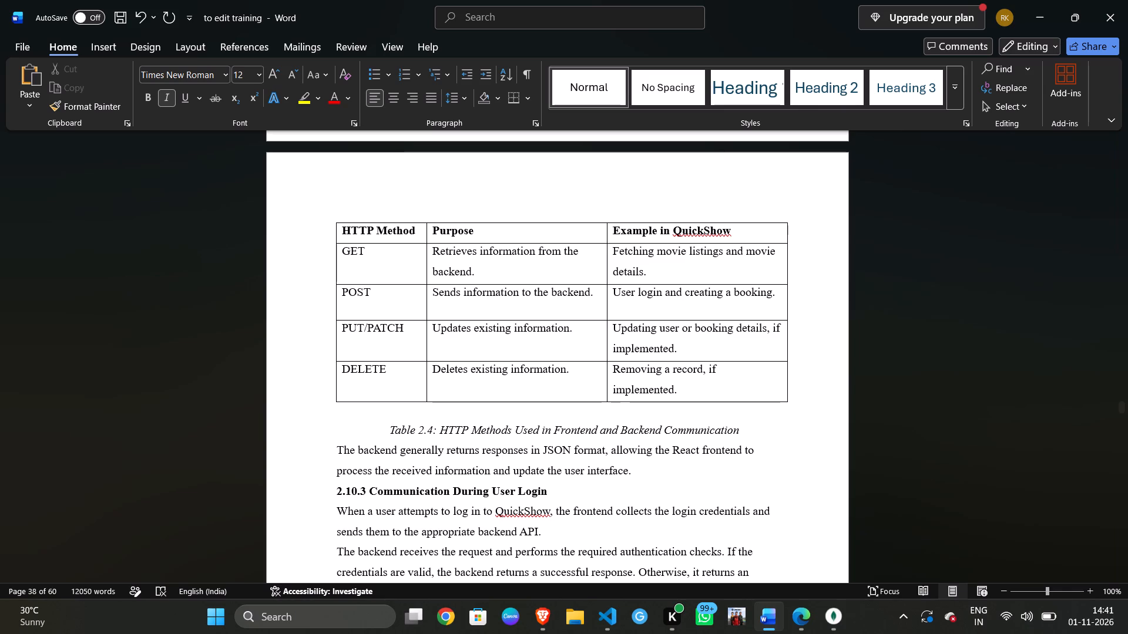
{"action": "key", "text": "BackSpace"}
{"action": "key", "text": "BackSpace"}
{"action": "key", "text": "BackSpace"}
{"action": "key", "text": "BackSpace"}
{"action": "key", "text": "BackSpace"}
{"action": "key", "text": "BackSpace"}
{"action": "key", "text": "BackSpace"}
{"action": "key", "text": "BackSpace"}
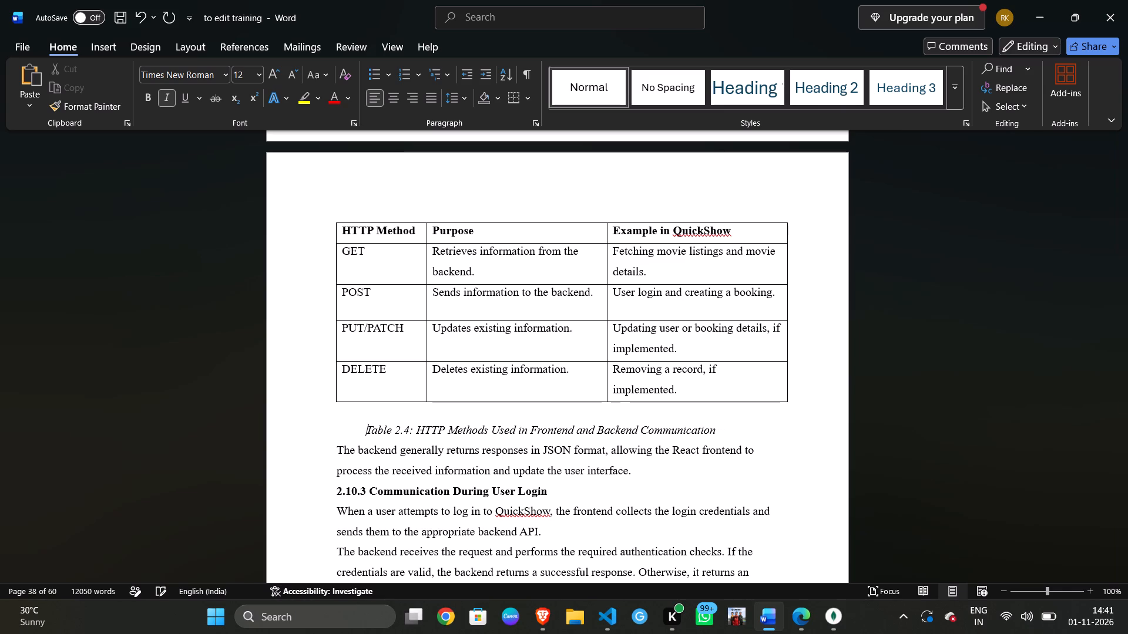
{"action": "key", "text": "BackSpace"}
{"action": "key", "text": "BackSpace"}
{"action": "key", "text": "BackSpace"}
{"action": "key", "text": "BackSpace"}
{"action": "key", "text": "BackSpace"}
{"action": "key", "text": "BackSpace"}
{"action": "key", "text": "BackSpace"}
{"action": "key", "text": "BackSpace"}
{"action": "key", "text": "BackSpace"}
{"action": "key", "text": "BackSpace"}
{"action": "key", "text": "BackSpace"}
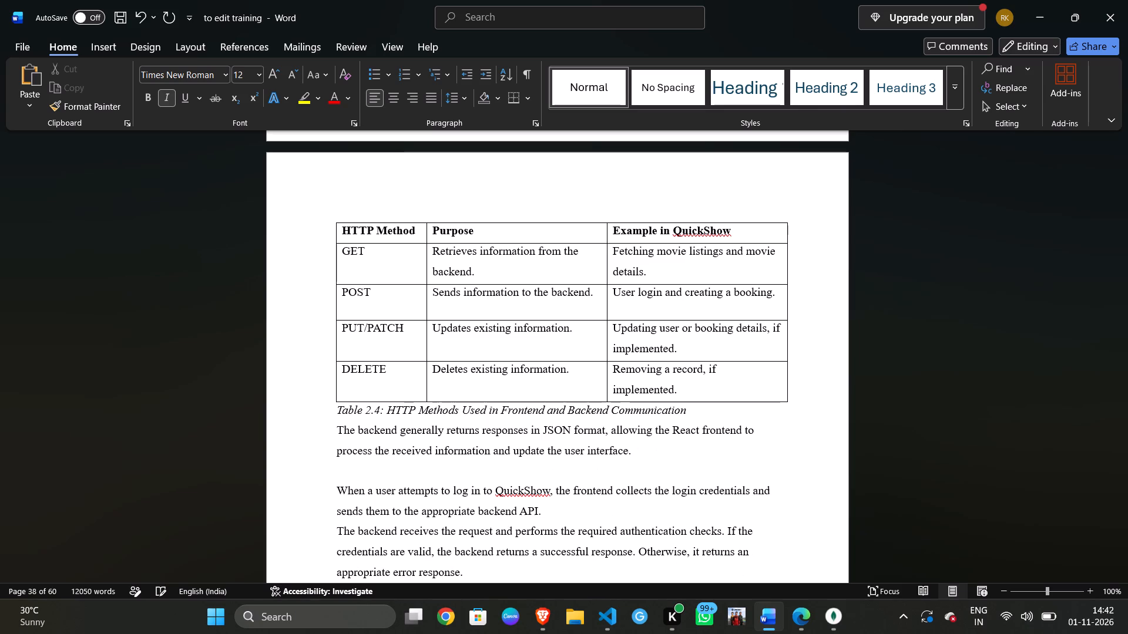
Indent the Table 2.4 caption by two tab stops beneath the HTTP methods table.
{"action": "key", "text": "Tab"}
{"action": "key", "text": "Tab"}
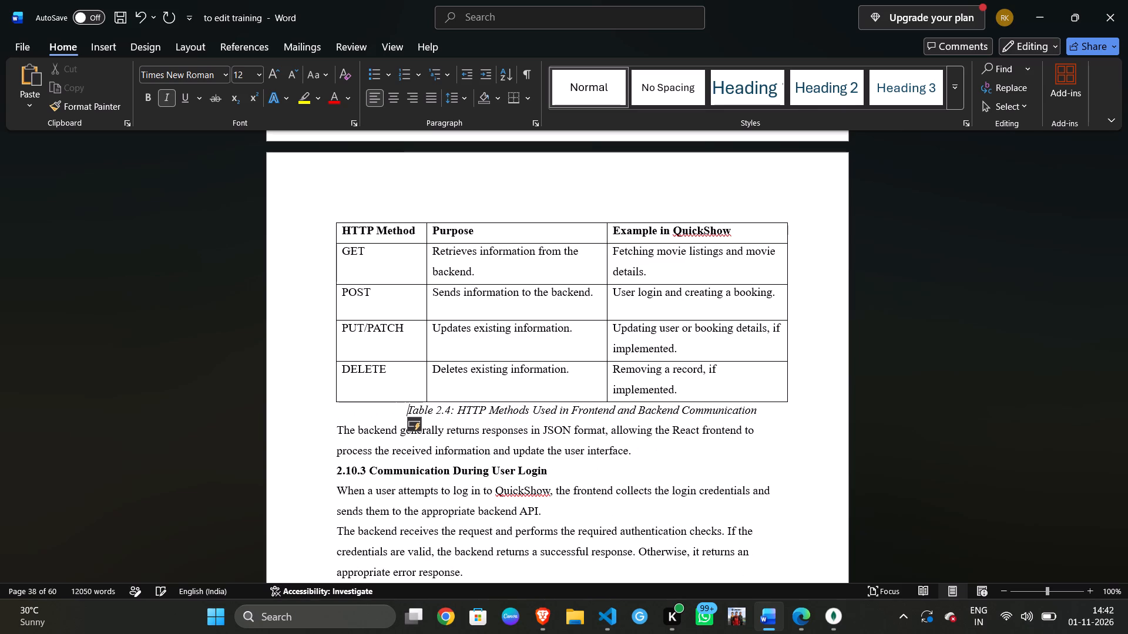
Insert a blank line between the Table 2.4 caption and the paragraph beginning "The backend generally returns responses in JSON format".
{"action": "left_click", "coordinate": [338, 431]}
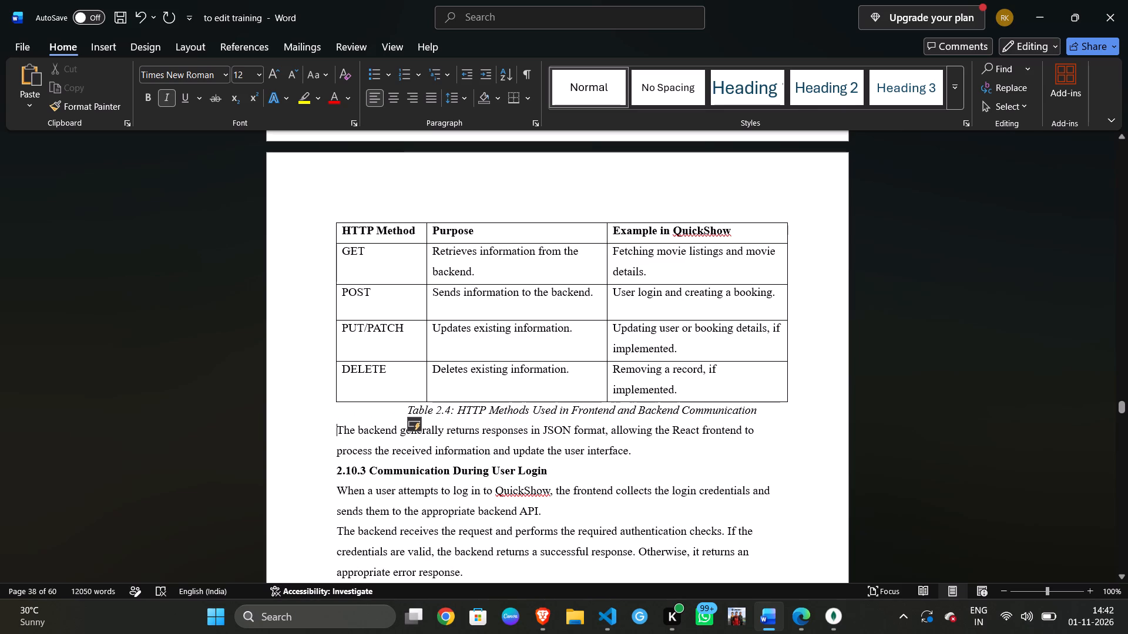
{"action": "key", "text": "Return"}
{"action": "key", "text": "BackSpace"}
{"action": "key", "text": "Return"}
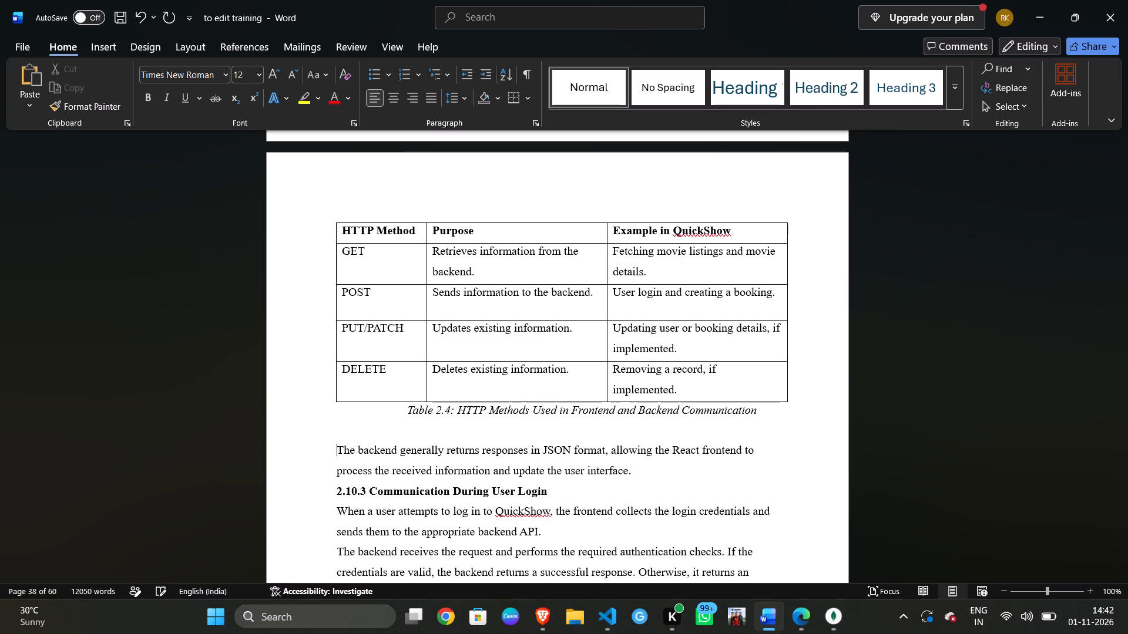
Add a blank line above the heading "2.10.3 Communication During User Login" and set the heading's font size to 14.
{"action": "scroll", "coordinate": [338, 431], "scroll_direction": "down", "scroll_amount": 1}
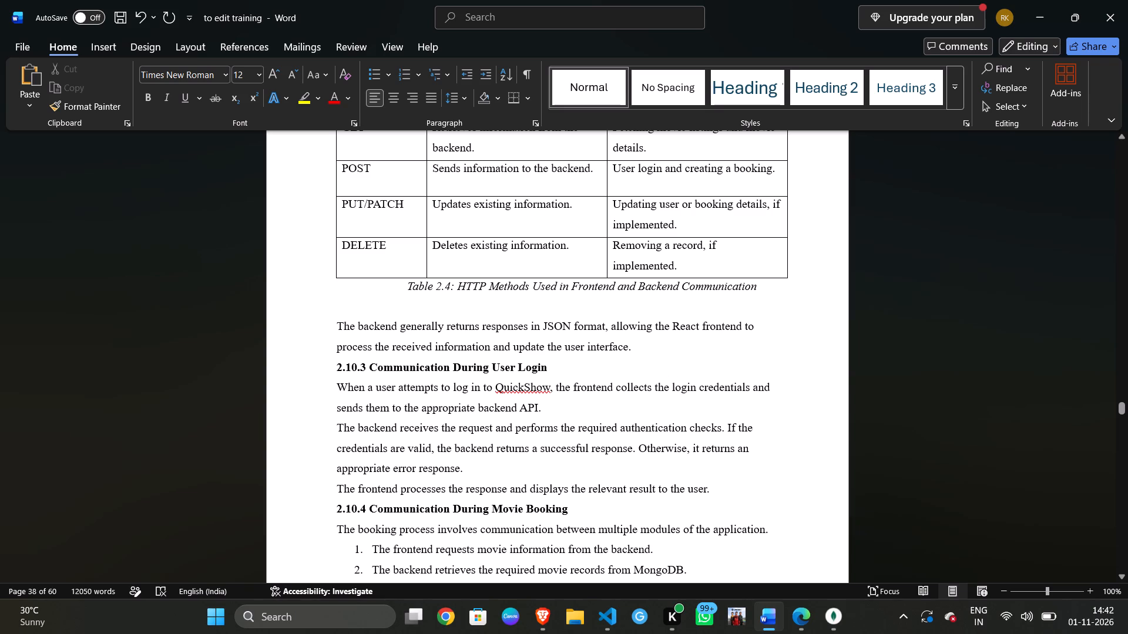
{"action": "left_click", "coordinate": [666, 357]}
{"action": "key", "text": "Return"}
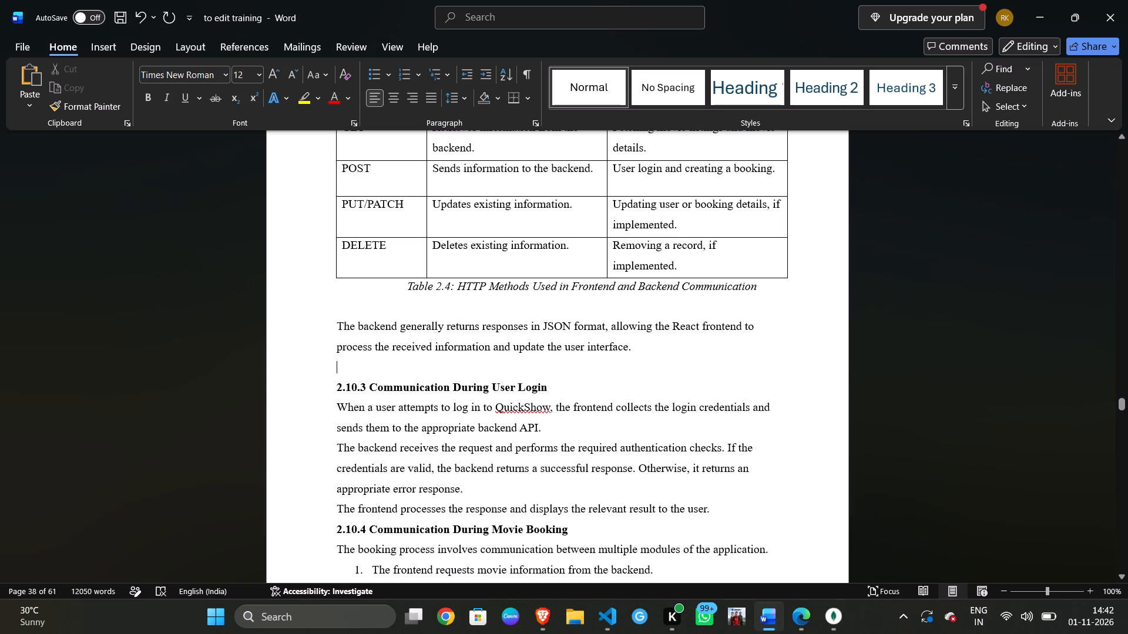
{"action": "left_click_drag", "start_coordinate": [550, 385], "coordinate": [324, 381]}
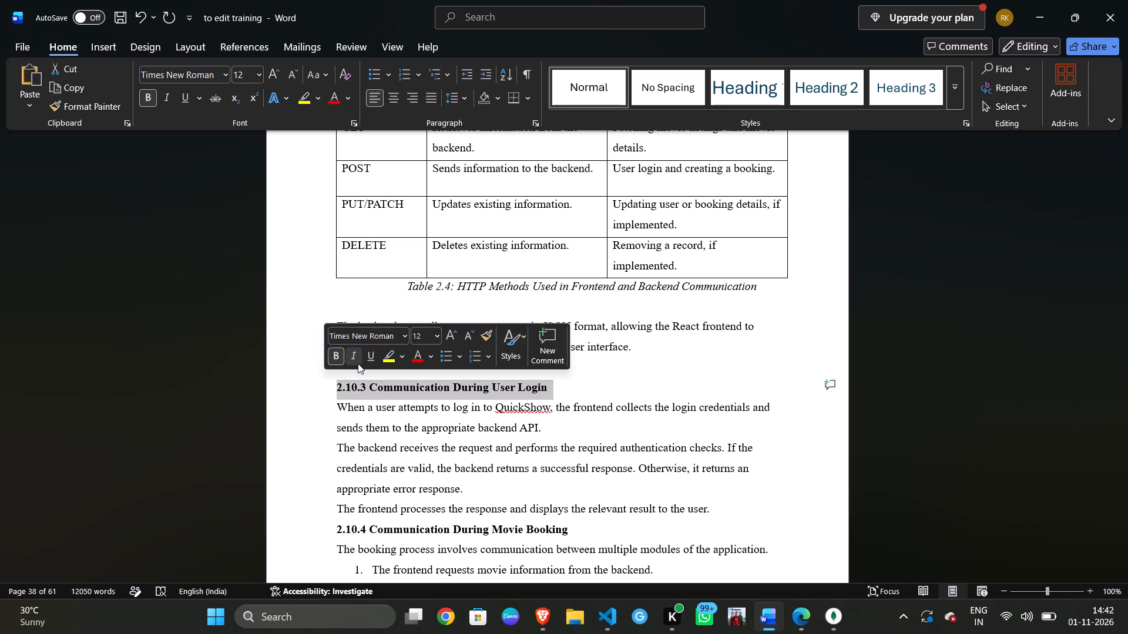
{"action": "left_click", "coordinate": [441, 330]}
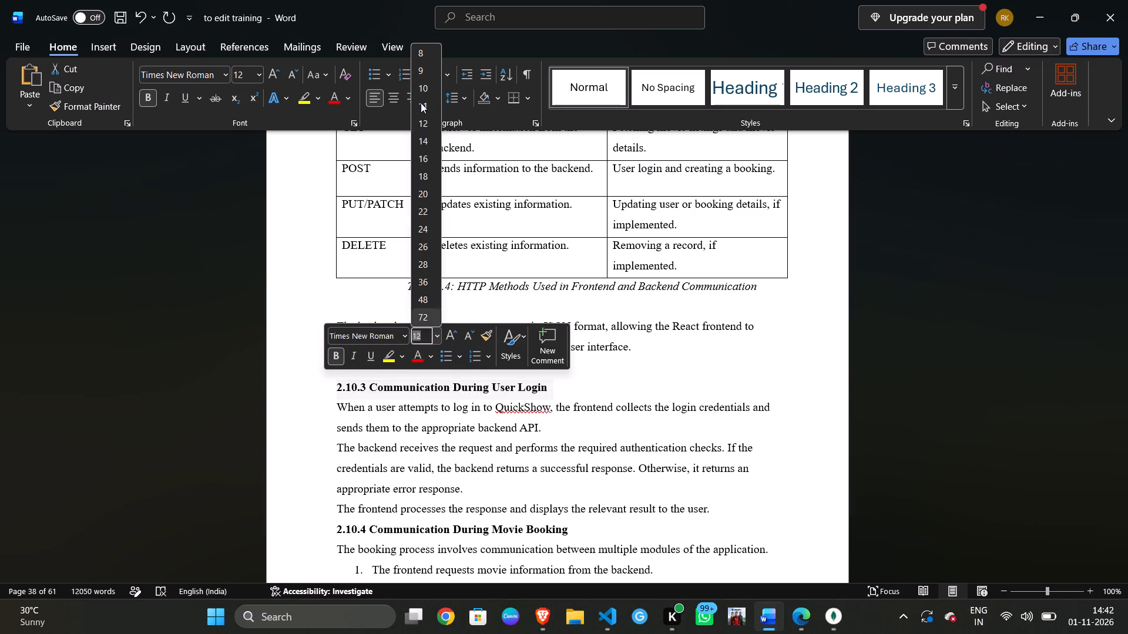
{"action": "left_click", "coordinate": [427, 140]}
{"action": "left_click", "coordinate": [641, 387]}
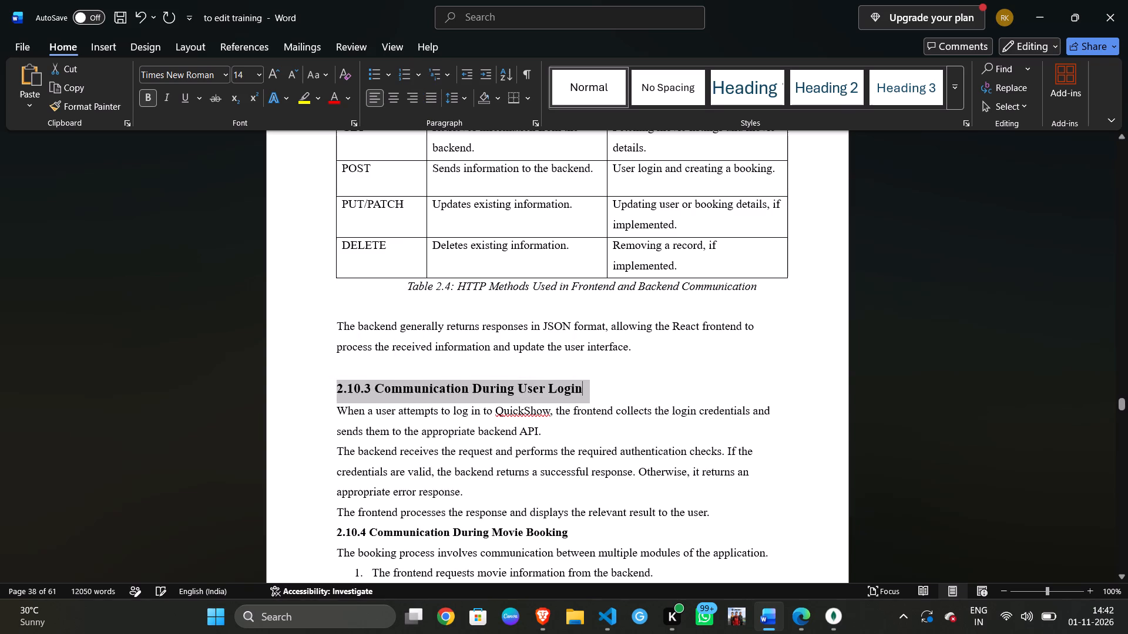
Add a blank line above the heading "2.10.4 Communication During Movie Booking" and set the heading's font size to 14.
{"action": "scroll", "coordinate": [641, 387], "scroll_direction": "down", "scroll_amount": 1}
{"action": "left_click", "coordinate": [724, 396]}
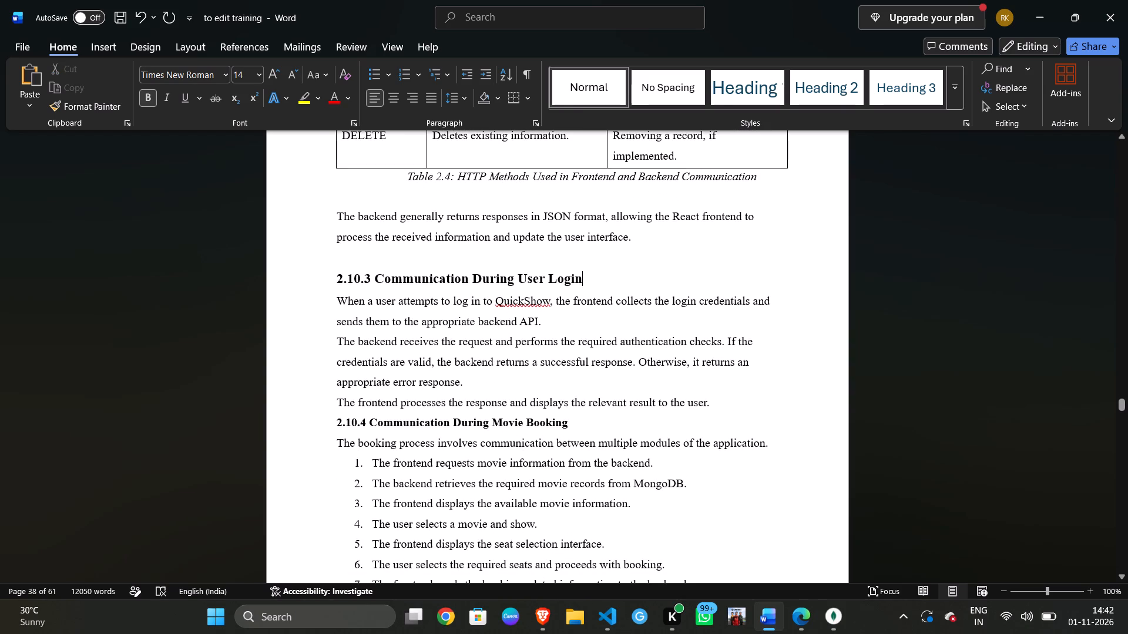
{"action": "key", "text": "Return"}
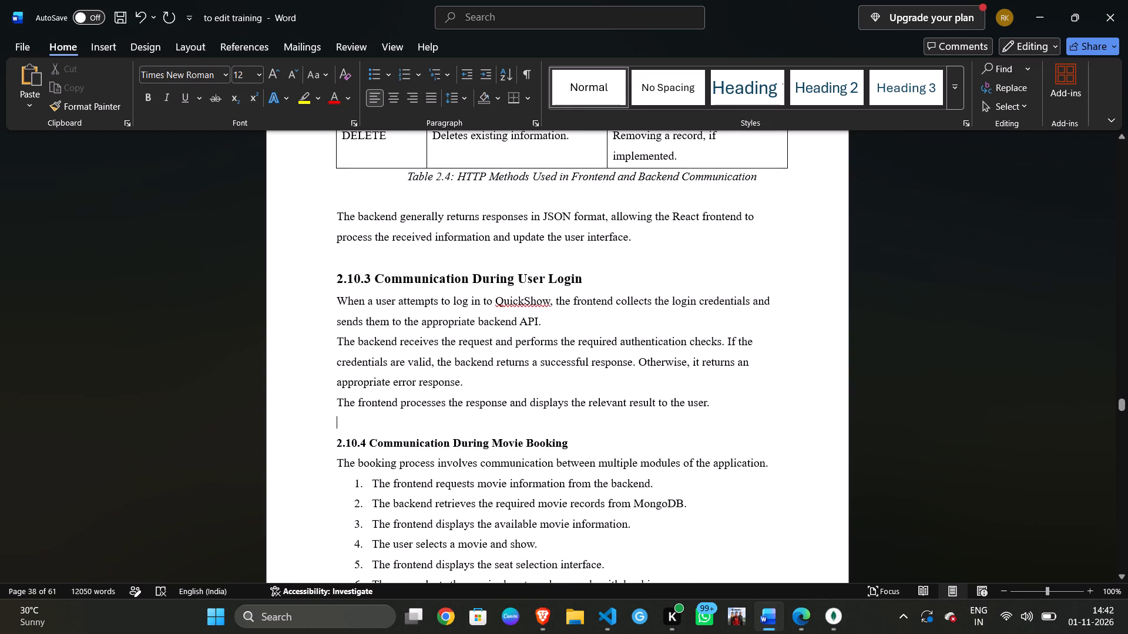
{"action": "left_click_drag", "start_coordinate": [573, 450], "coordinate": [314, 446]}
{"action": "left_click", "coordinate": [421, 404]}
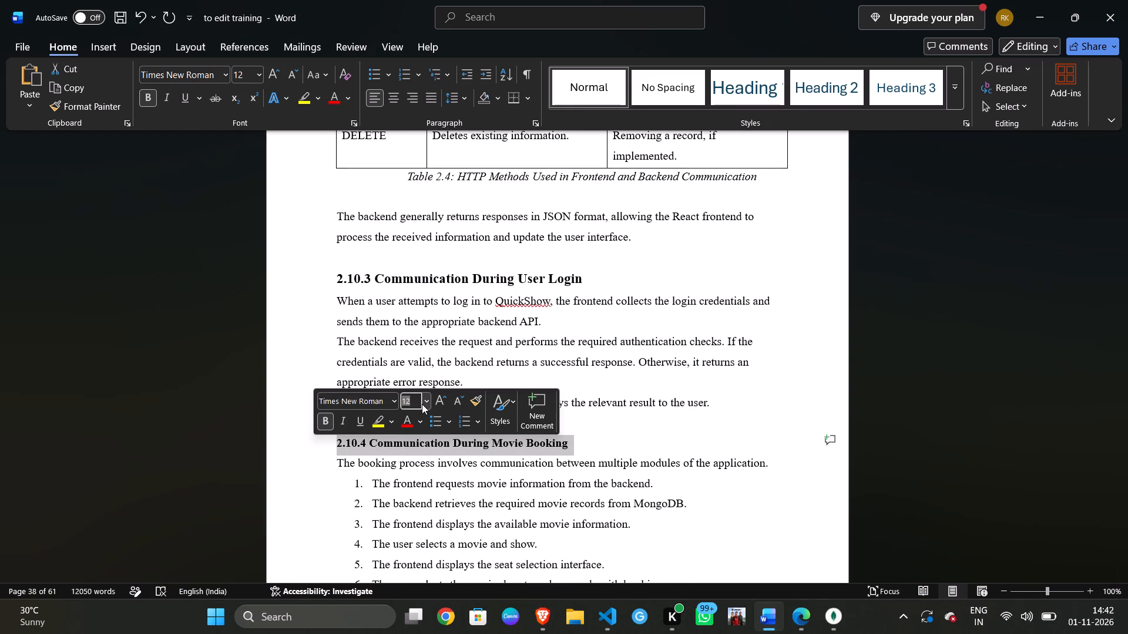
{"action": "left_click", "coordinate": [426, 403]}
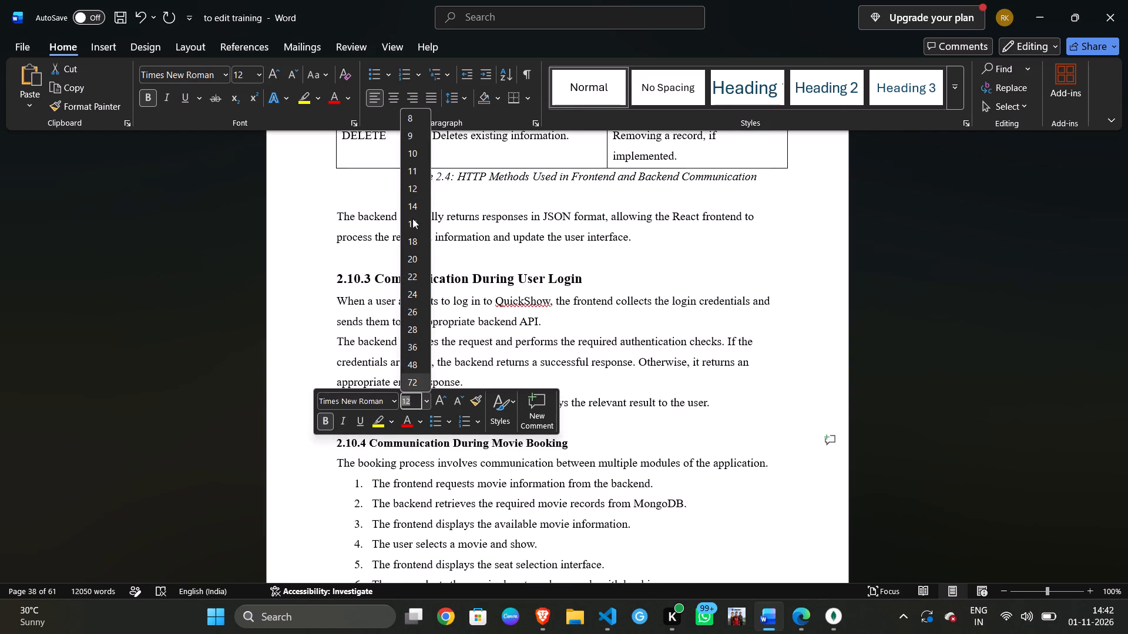
{"action": "left_click", "coordinate": [414, 207]}
{"action": "left_click", "coordinate": [656, 445]}
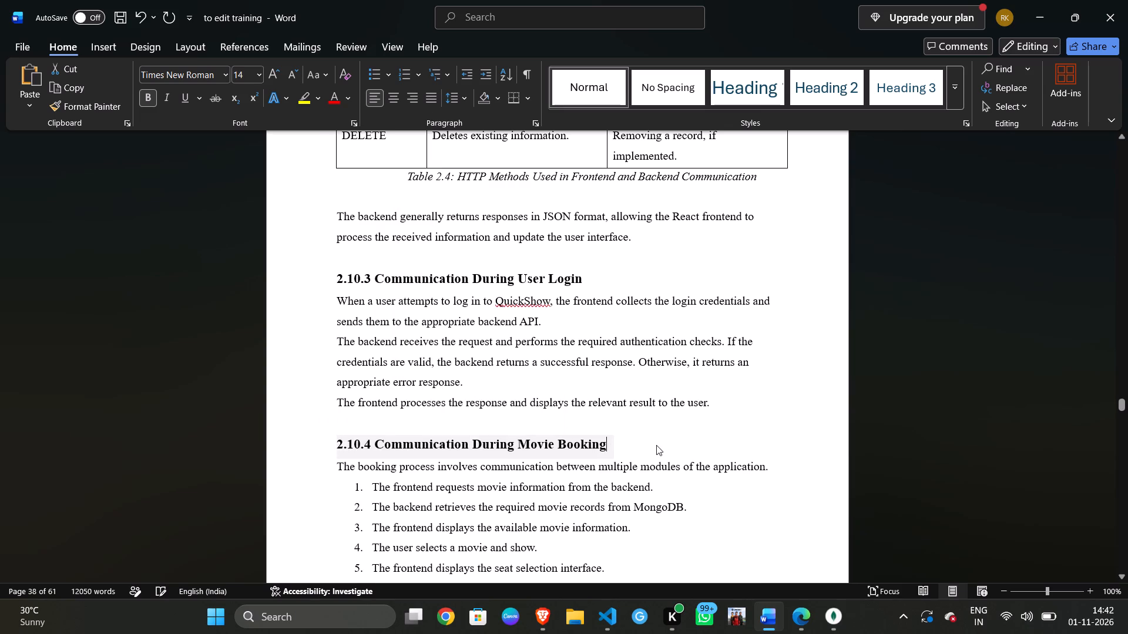
Review the formatting of sections 2.9 and 2.10 and the opening of Chapter 3, checking headings, spacing and Figure 2.4.
{"action": "scroll", "coordinate": [544, 452], "scroll_direction": "down", "scroll_amount": 2}
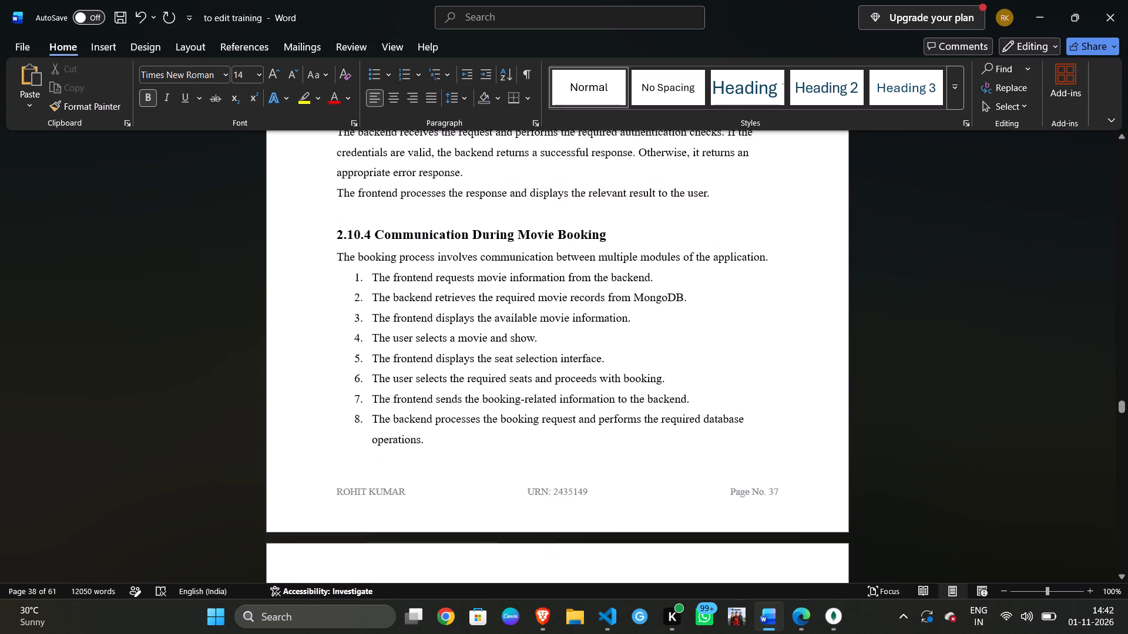
{"action": "scroll", "coordinate": [544, 452], "scroll_direction": "down", "scroll_amount": 1}
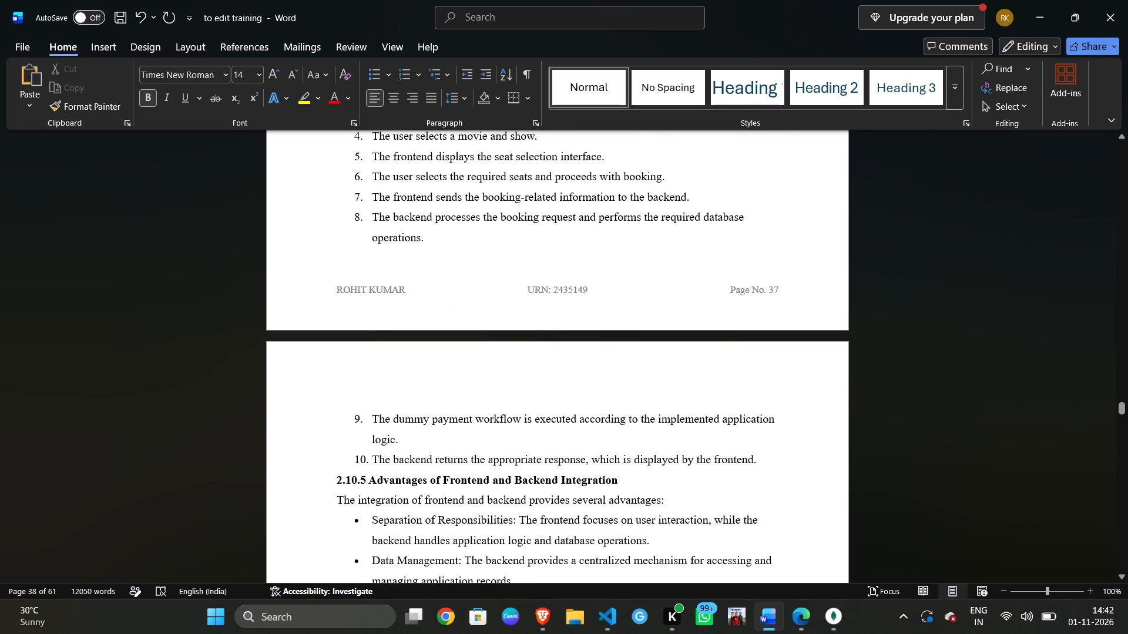
{"action": "scroll", "coordinate": [544, 452], "scroll_direction": "down", "scroll_amount": 1}
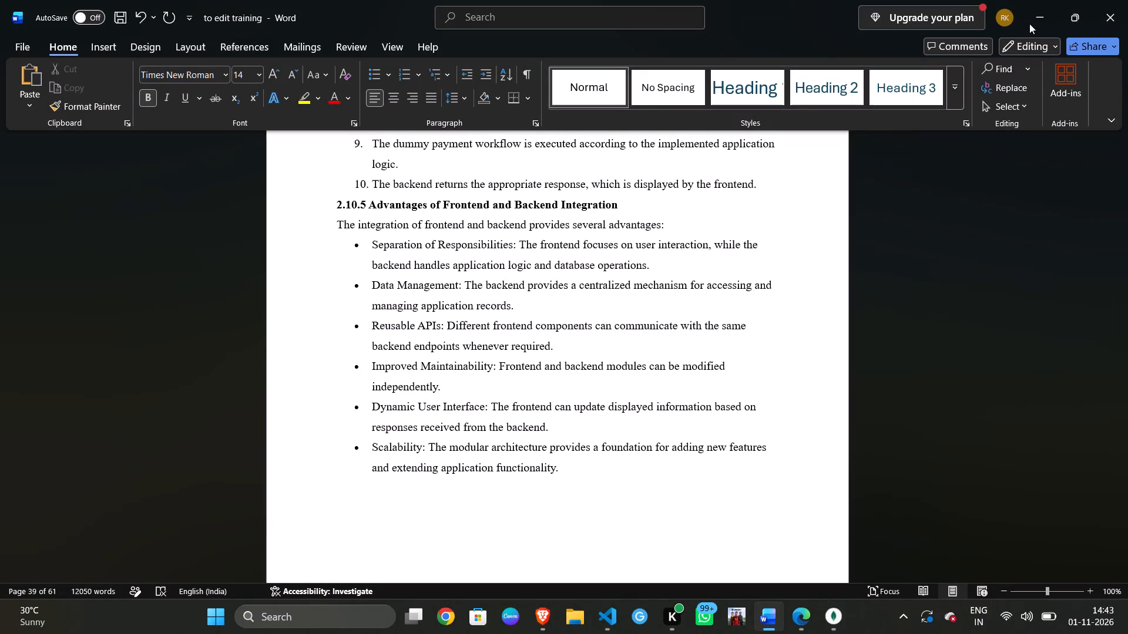
{"action": "scroll", "coordinate": [785, 457], "scroll_direction": "up", "scroll_amount": 9}
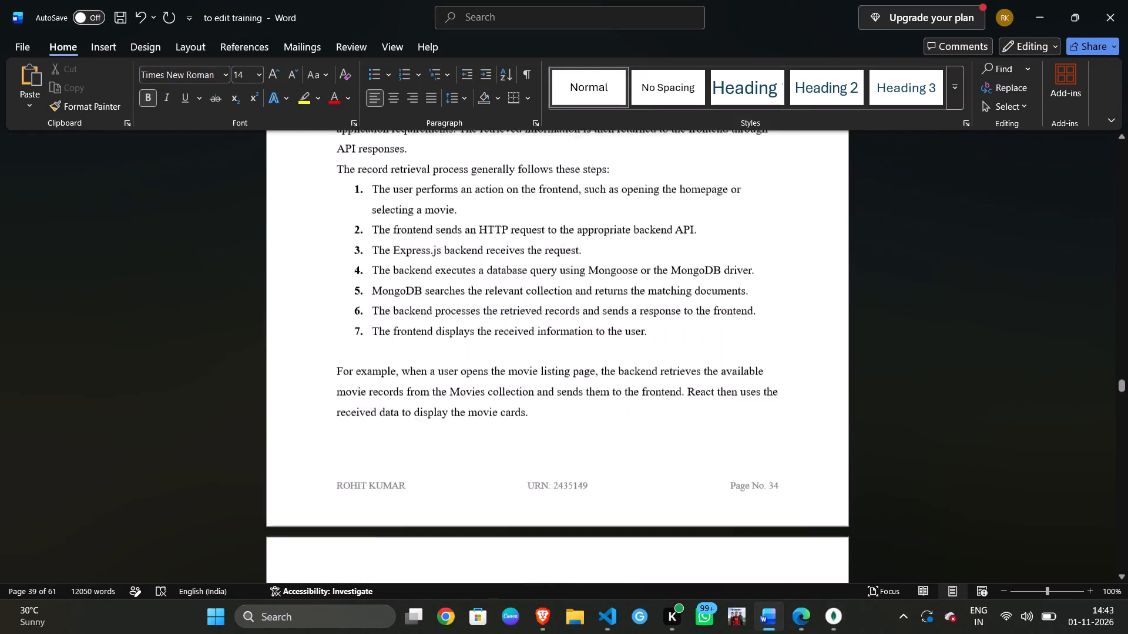
{"action": "scroll", "coordinate": [785, 457], "scroll_direction": "up", "scroll_amount": 4}
{"action": "scroll", "coordinate": [785, 457], "scroll_direction": "down", "scroll_amount": 15}
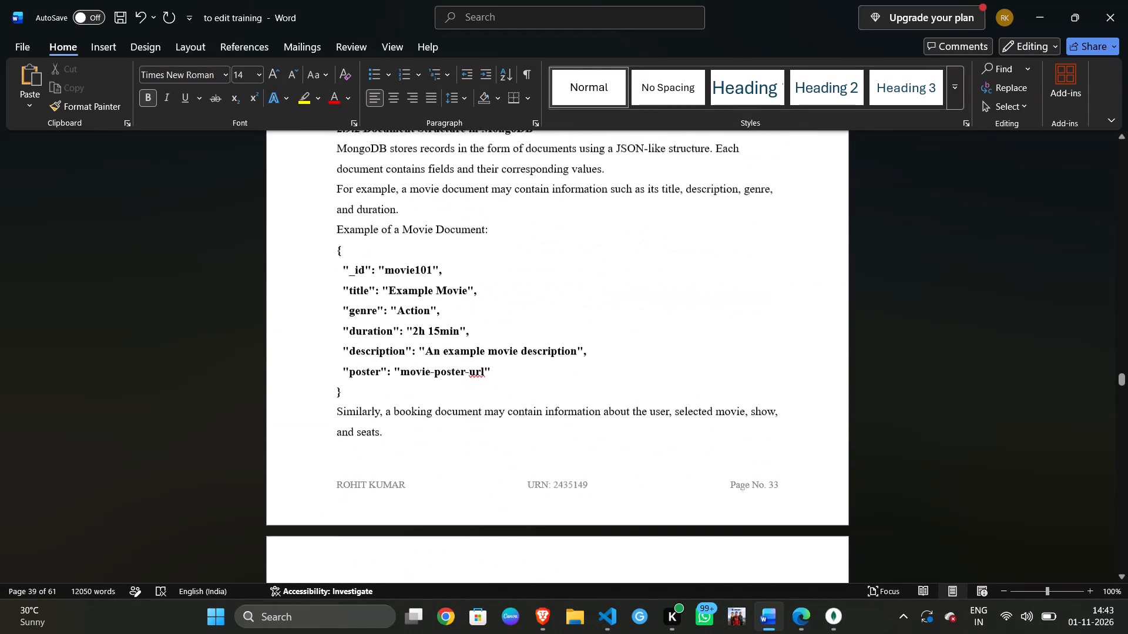
{"action": "scroll", "coordinate": [785, 457], "scroll_direction": "down", "scroll_amount": 3}
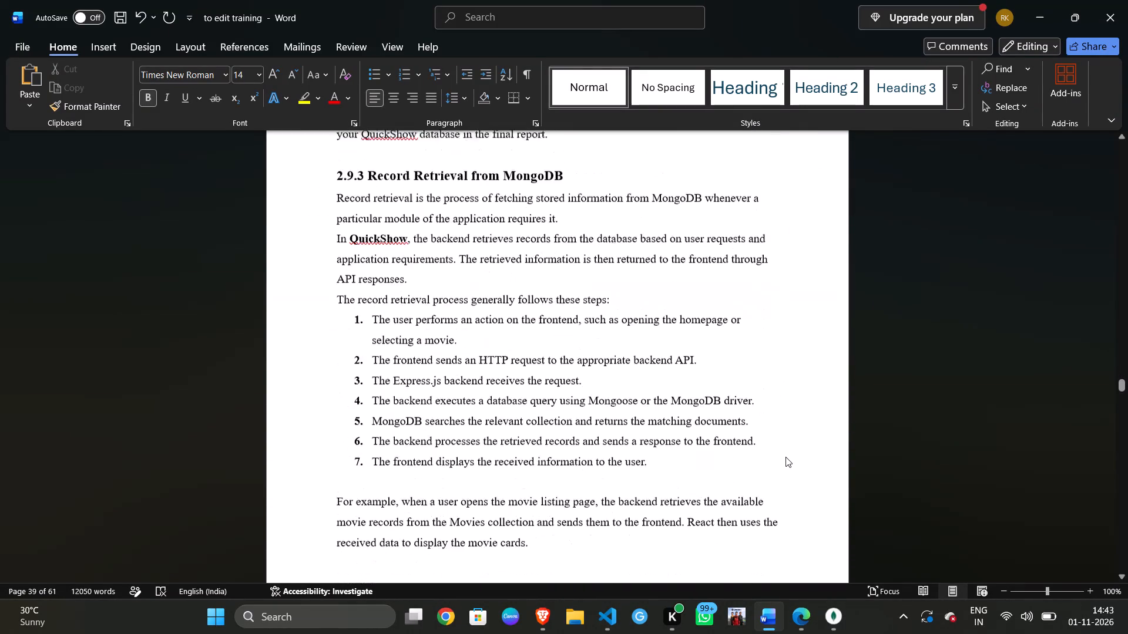
{"action": "scroll", "coordinate": [785, 457], "scroll_direction": "down", "scroll_amount": 6}
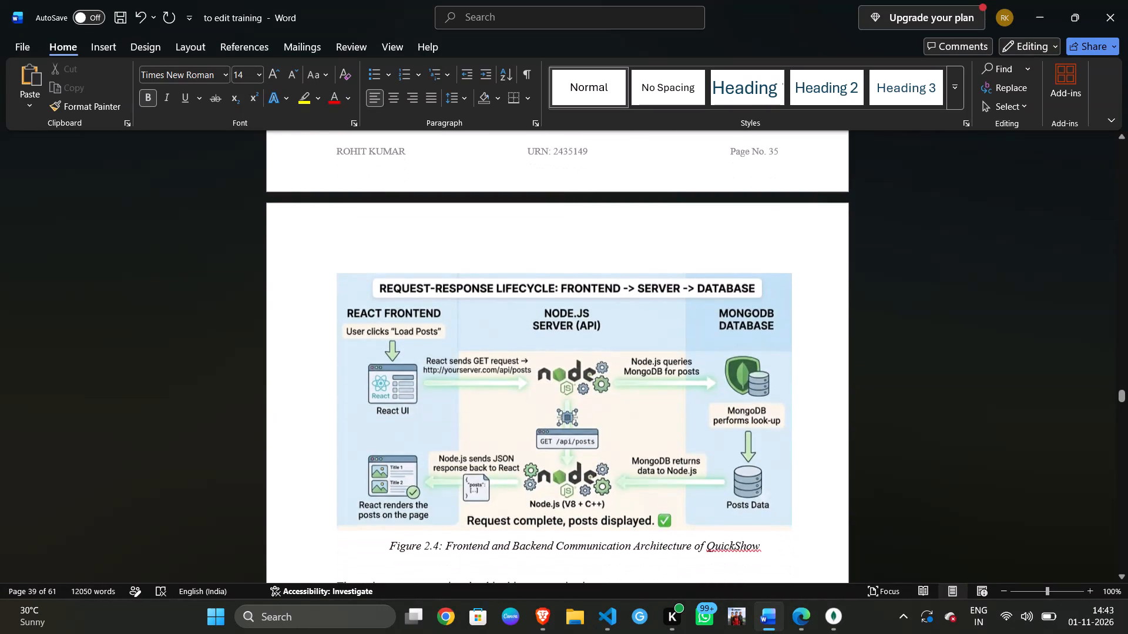
{"action": "scroll", "coordinate": [785, 457], "scroll_direction": "down", "scroll_amount": 7}
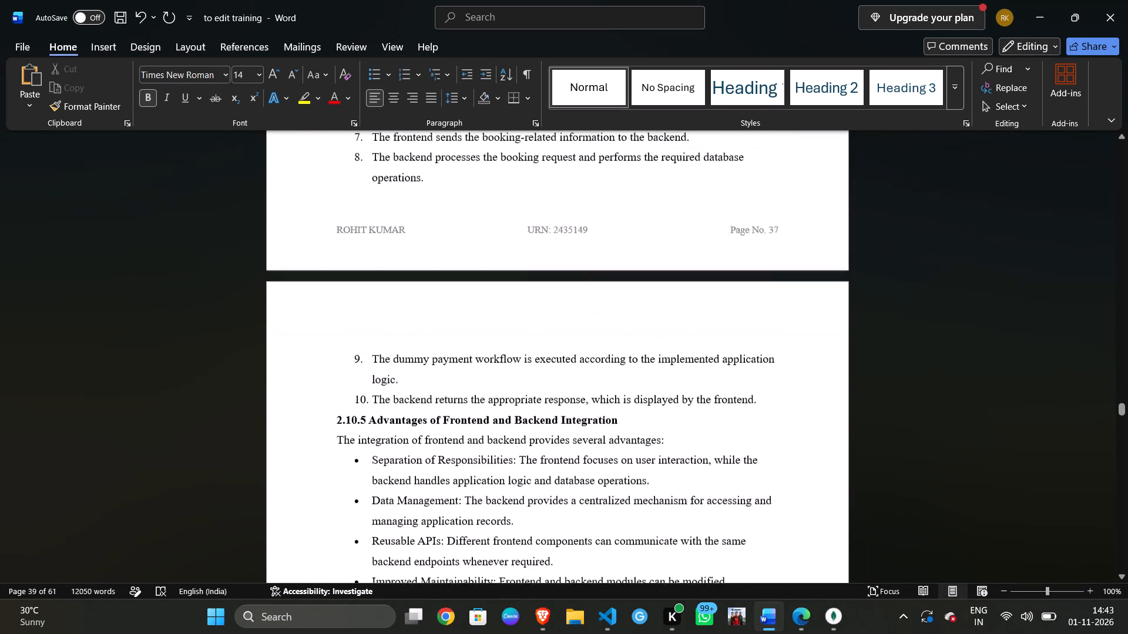
{"action": "scroll", "coordinate": [785, 457], "scroll_direction": "down", "scroll_amount": 7}
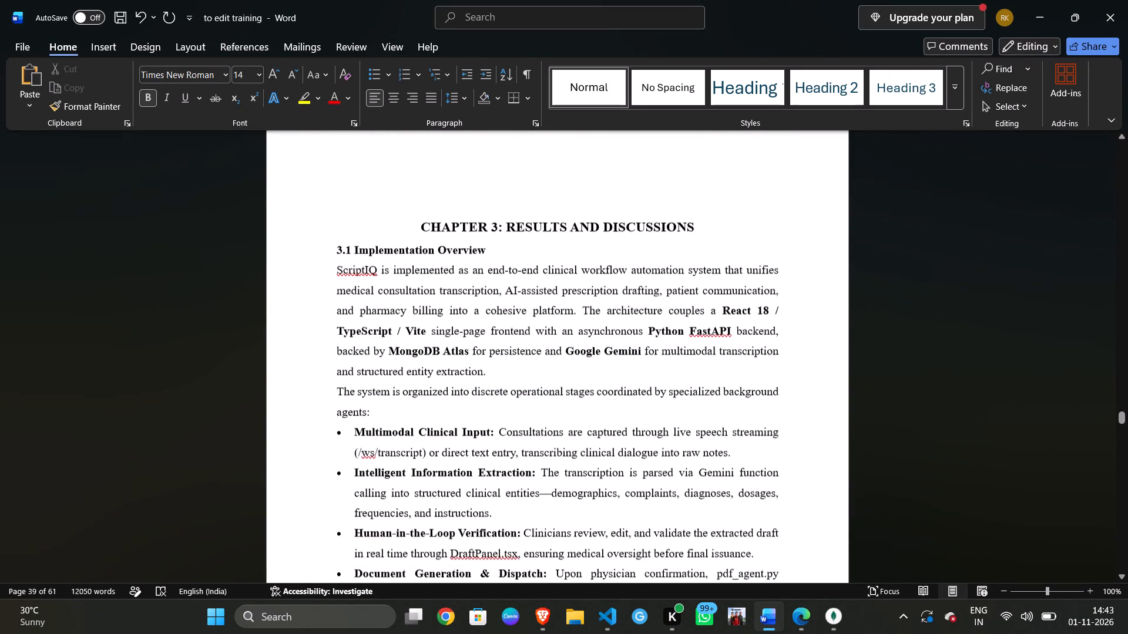
{"action": "scroll", "coordinate": [785, 457], "scroll_direction": "down", "scroll_amount": 4}
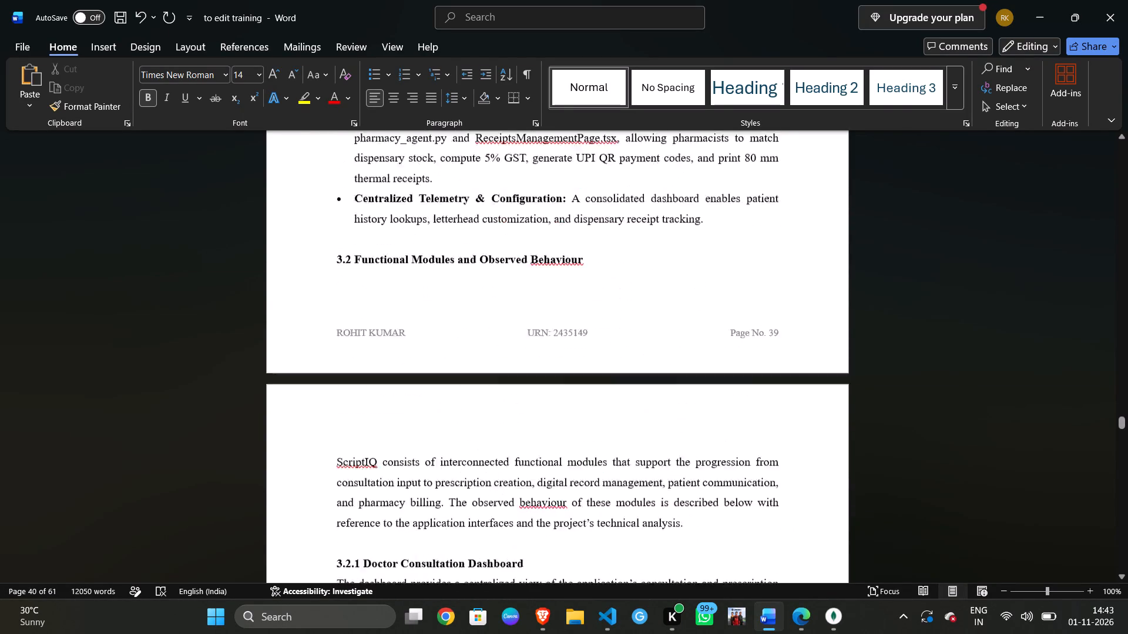
{"action": "scroll", "coordinate": [785, 457], "scroll_direction": "down", "scroll_amount": 6}
{"action": "scroll", "coordinate": [785, 457], "scroll_direction": "up", "scroll_amount": 10}
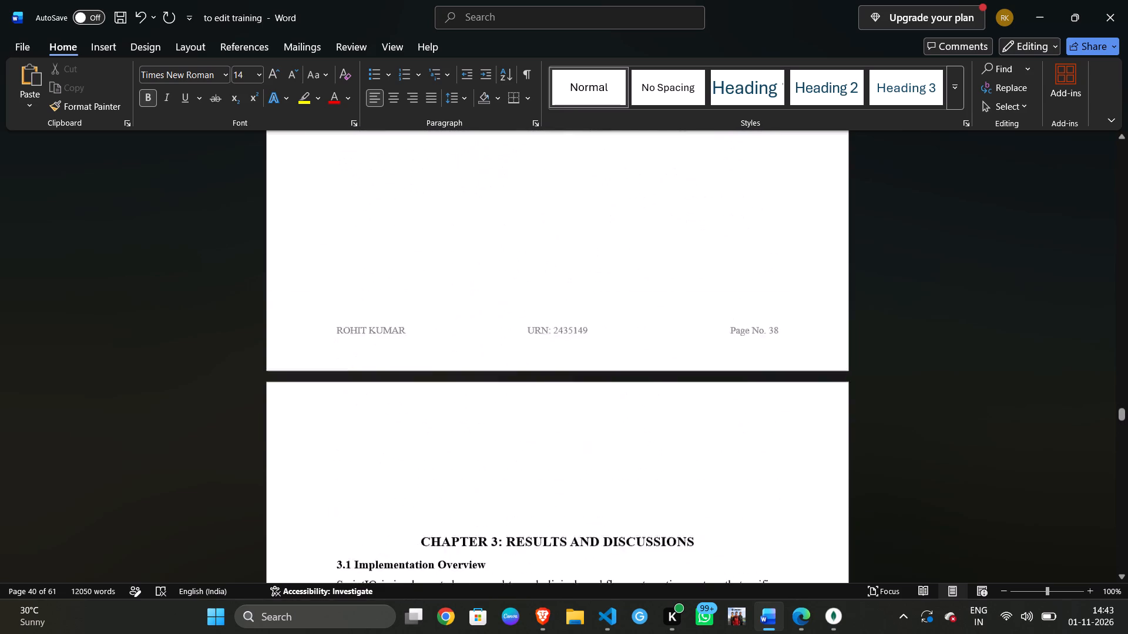
{"action": "scroll", "coordinate": [785, 457], "scroll_direction": "up", "scroll_amount": 9}
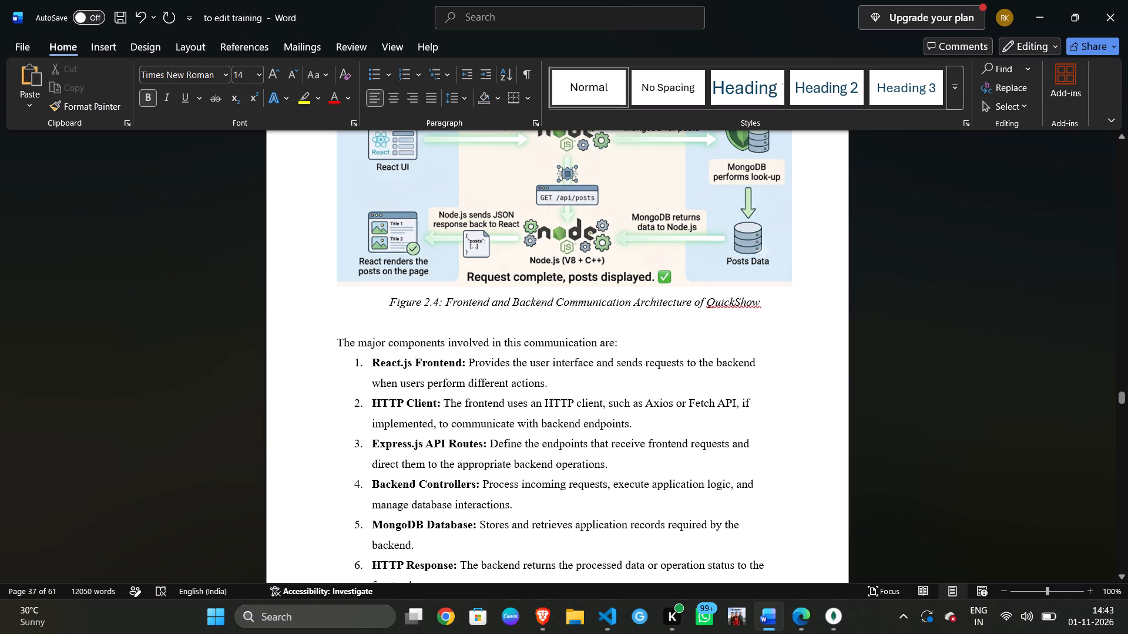
{"action": "scroll", "coordinate": [528, 396], "scroll_direction": "up", "scroll_amount": 2}
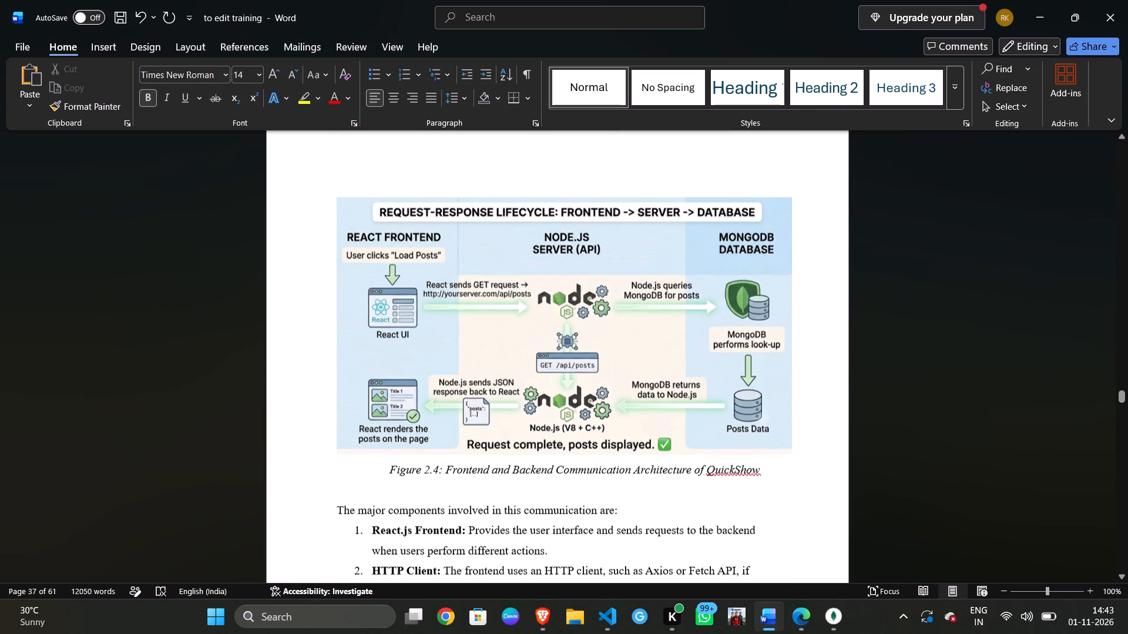
{"action": "scroll", "coordinate": [528, 396], "scroll_direction": "up", "scroll_amount": 4}
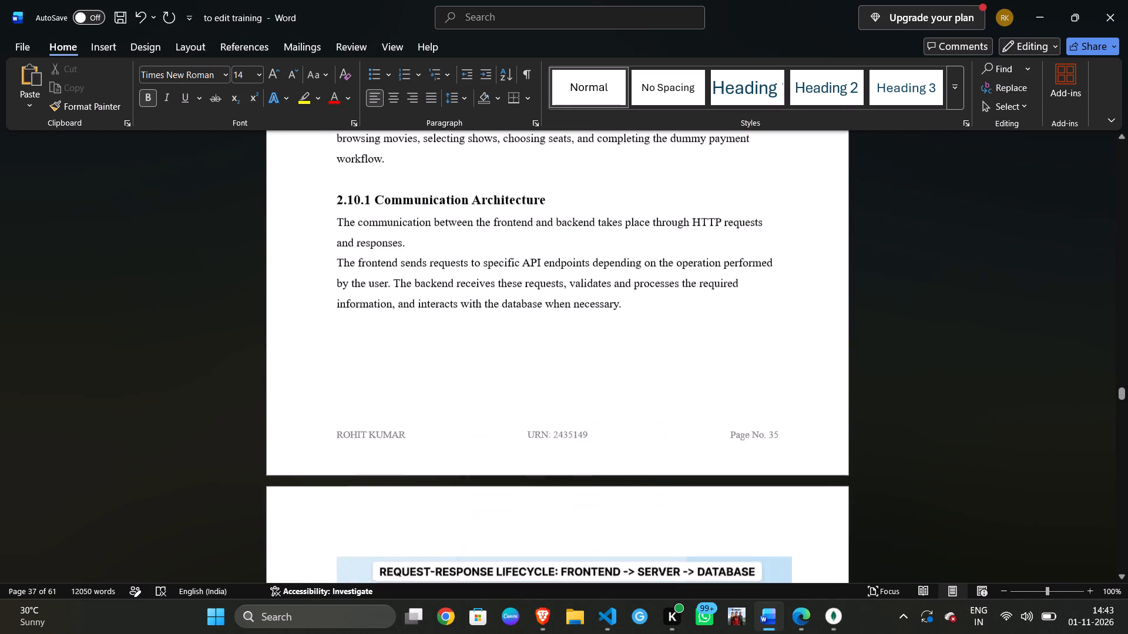
{"action": "scroll", "coordinate": [528, 396], "scroll_direction": "up", "scroll_amount": 3}
Set the font size of the heading "2.10.2 Request and Response Handling" to 14.
{"action": "scroll", "coordinate": [528, 396], "scroll_direction": "down", "scroll_amount": 2}
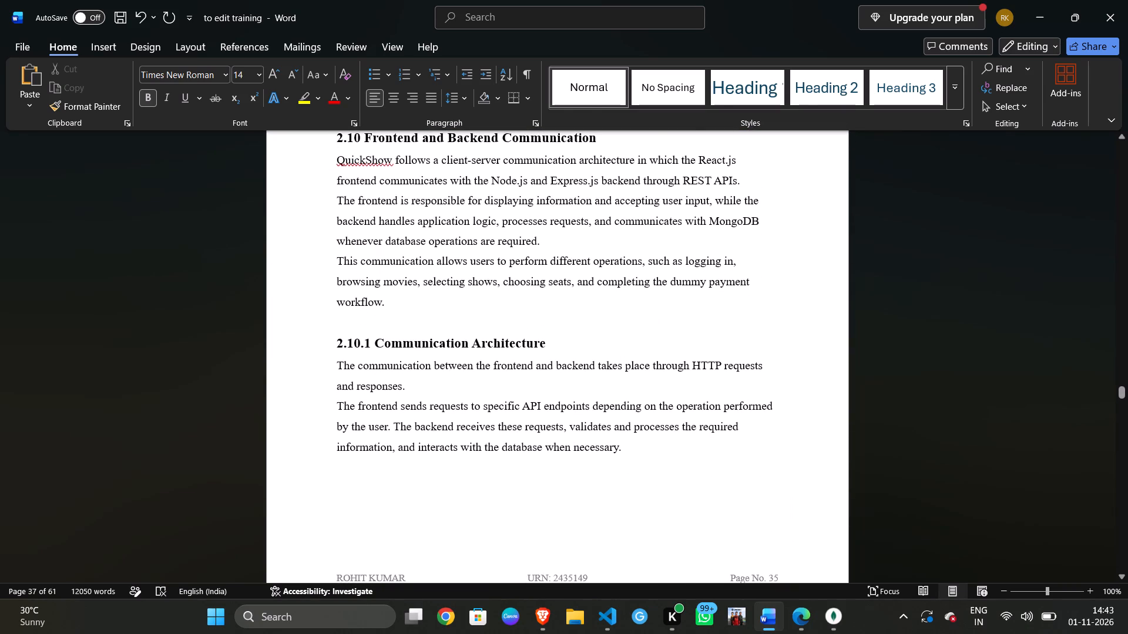
{"action": "scroll", "coordinate": [434, 338], "scroll_direction": "down", "scroll_amount": 6}
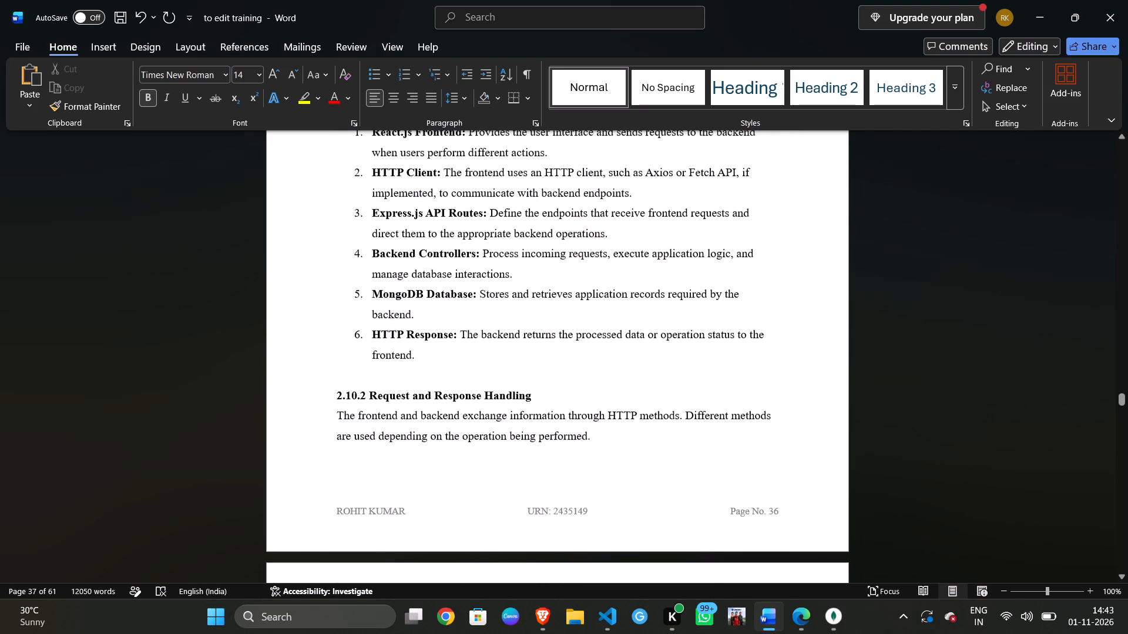
{"action": "scroll", "coordinate": [454, 337], "scroll_direction": "down", "scroll_amount": 1}
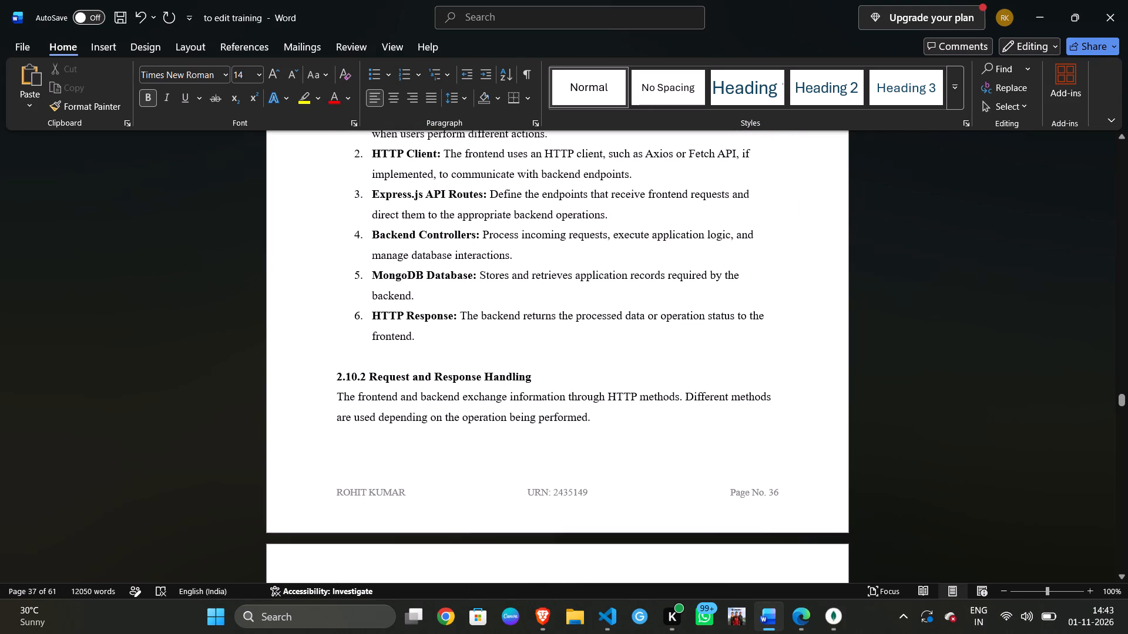
{"action": "left_click_drag", "start_coordinate": [528, 378], "coordinate": [324, 371]}
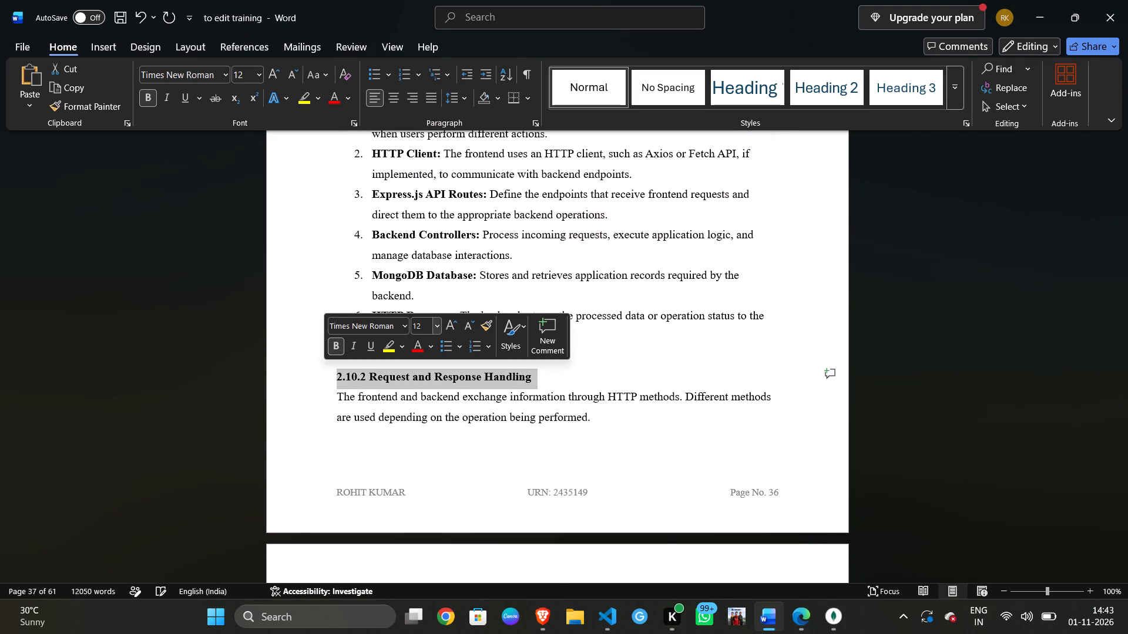
{"action": "left_click", "coordinate": [435, 326]}
{"action": "left_click", "coordinate": [425, 129]}
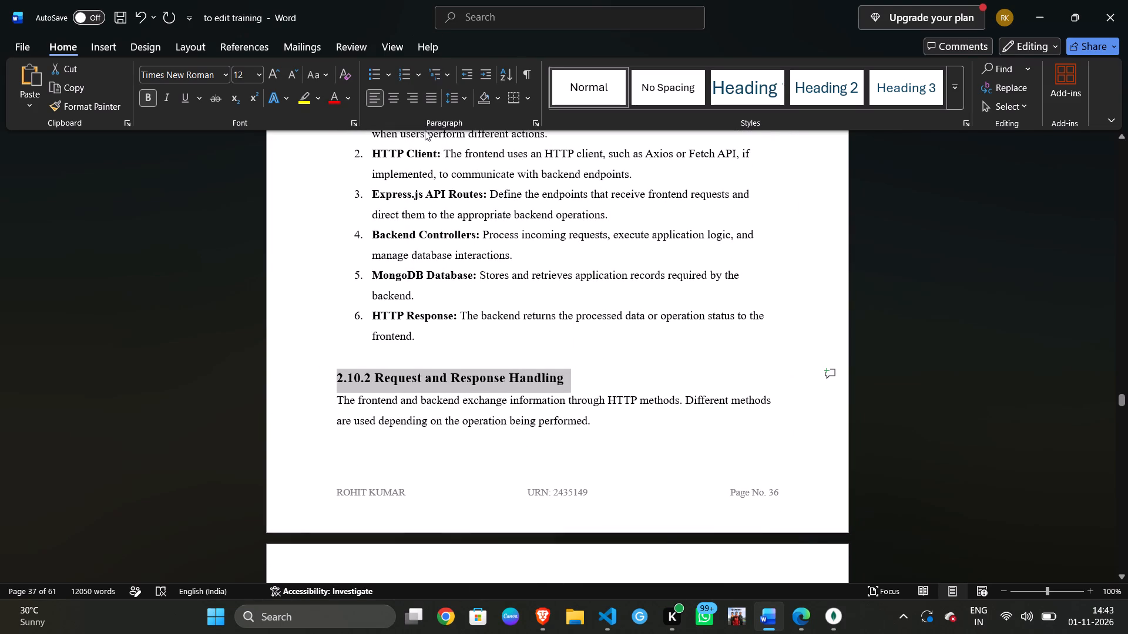
Bold the HTTP method names GET, POST, PUT/PATCH and DELETE in the first column of Table 2.4.
{"action": "left_click", "coordinate": [599, 375]}
{"action": "scroll", "coordinate": [599, 375], "scroll_direction": "down", "scroll_amount": 2}
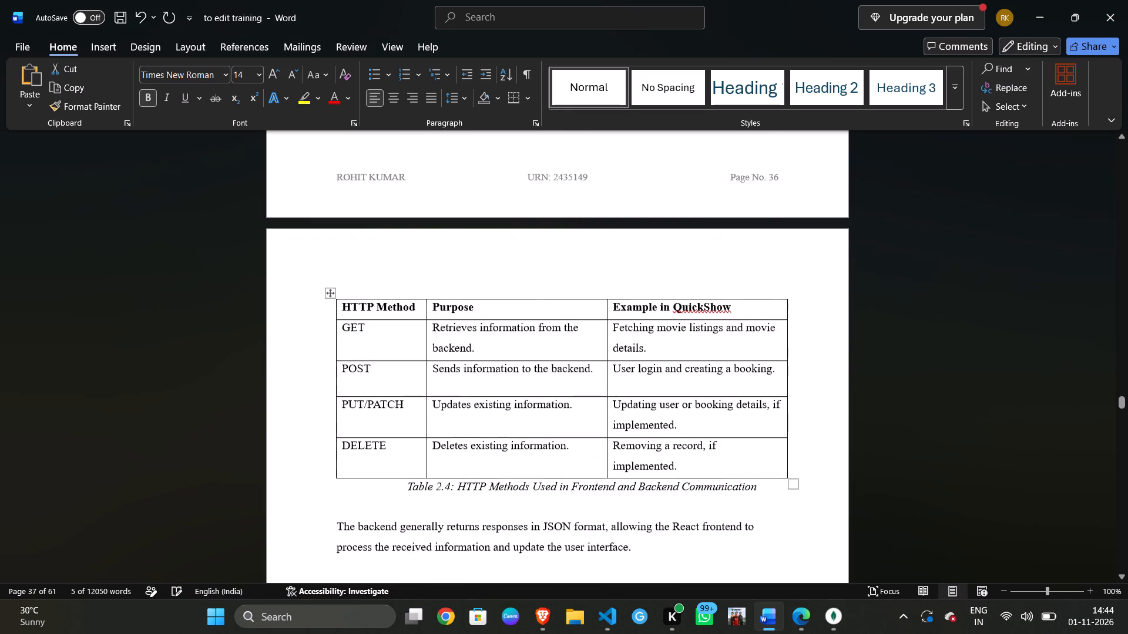
{"action": "scroll", "coordinate": [599, 375], "scroll_direction": "down", "scroll_amount": 1}
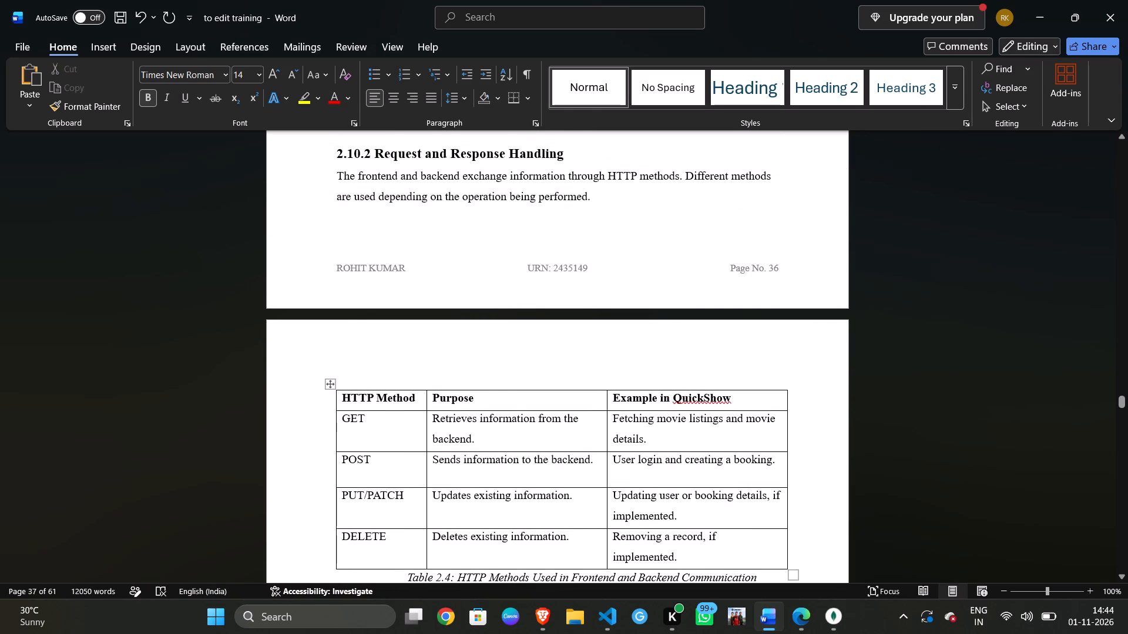
{"action": "scroll", "coordinate": [362, 443], "scroll_direction": "down", "scroll_amount": 1}
{"action": "left_click_drag", "start_coordinate": [343, 220], "coordinate": [409, 382]}
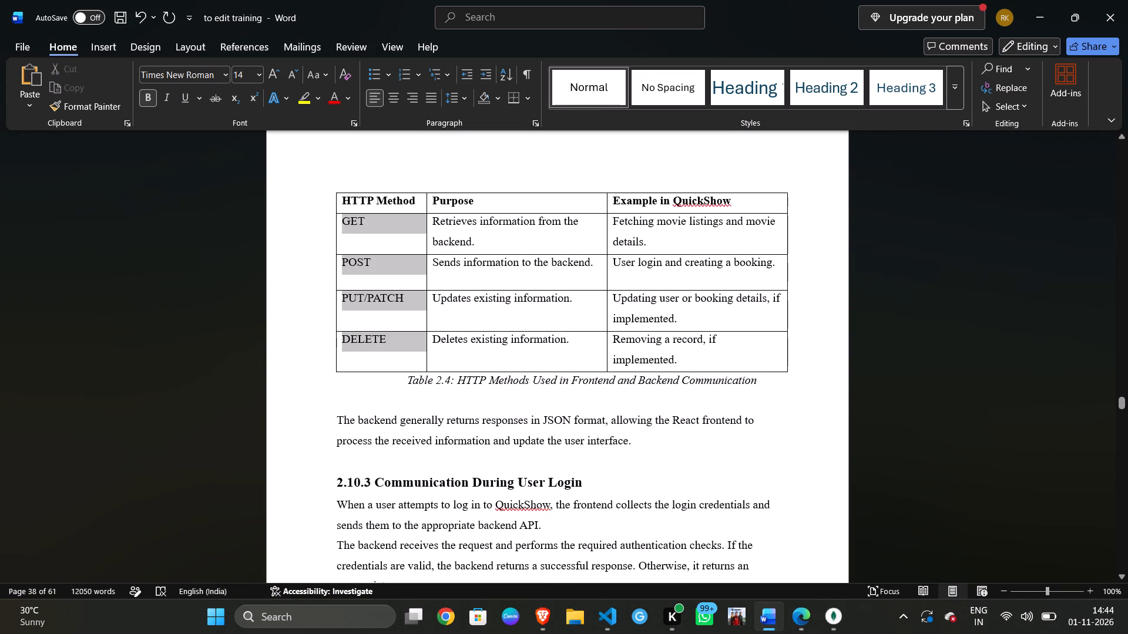
{"action": "left_click_drag", "start_coordinate": [409, 382], "coordinate": [405, 377]}
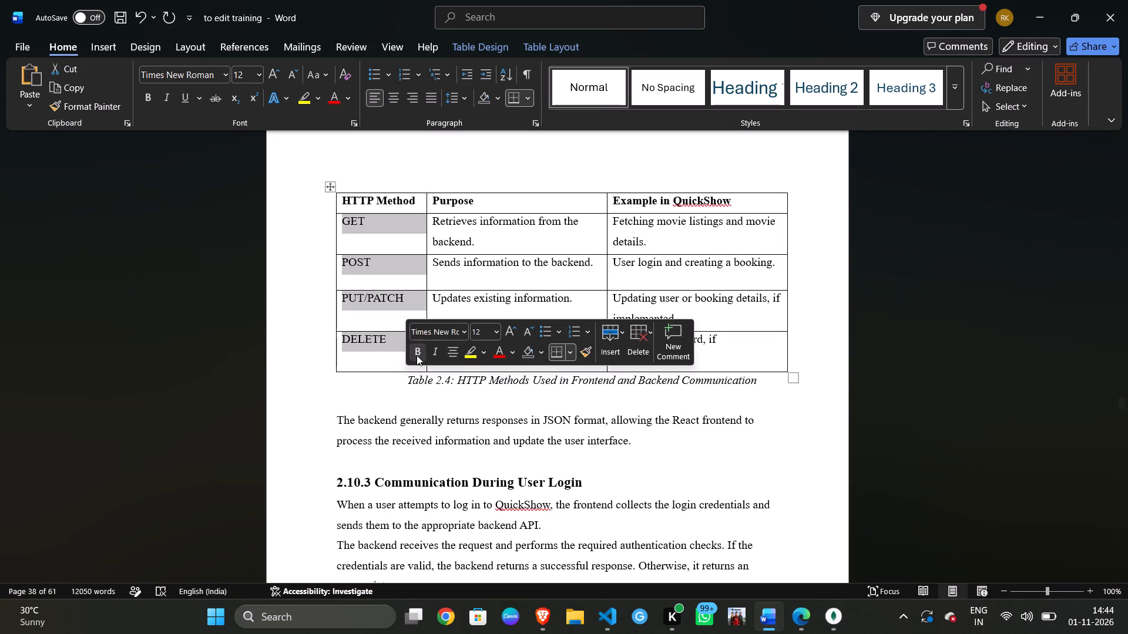
{"action": "left_click", "coordinate": [417, 355]}
{"action": "left_click", "coordinate": [307, 390]}
Add a blank line above the heading "2.10.5 Advantages of Frontend and Backend Integration" and set the heading's font size to 14.
{"action": "scroll", "coordinate": [308, 390], "scroll_direction": "down", "scroll_amount": 1}
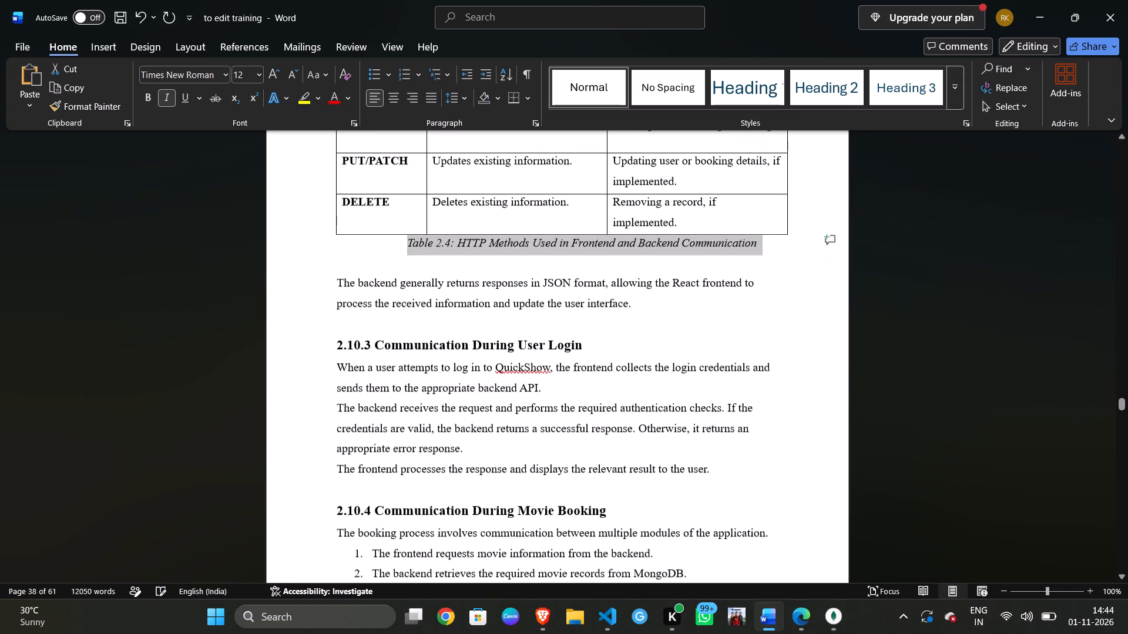
{"action": "scroll", "coordinate": [451, 417], "scroll_direction": "down", "scroll_amount": 2}
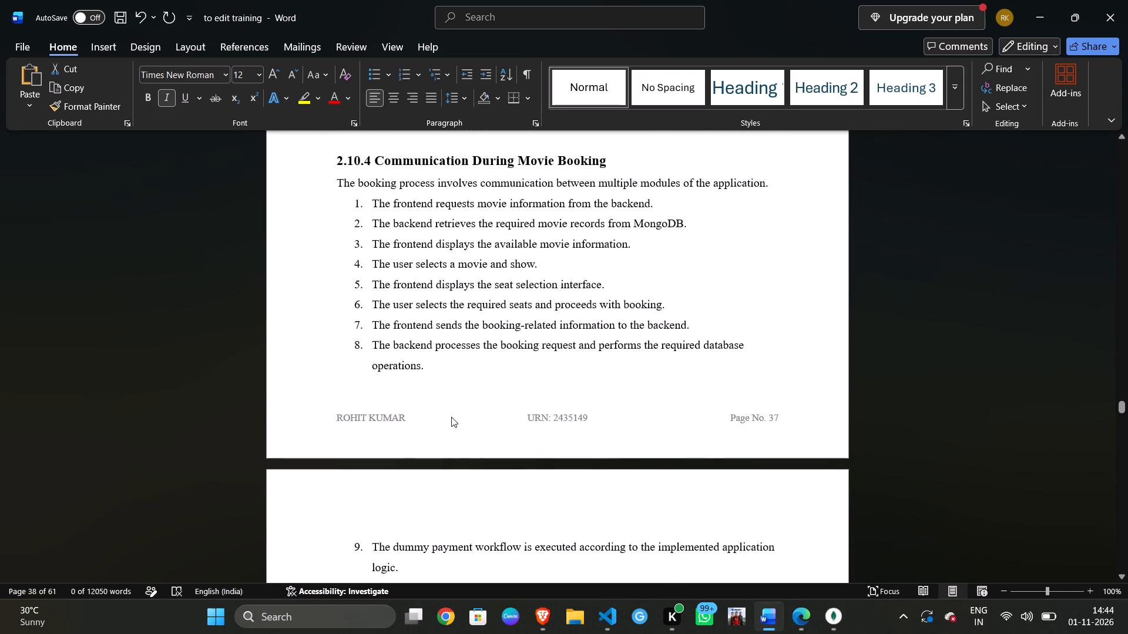
{"action": "scroll", "coordinate": [451, 417], "scroll_direction": "down", "scroll_amount": 2}
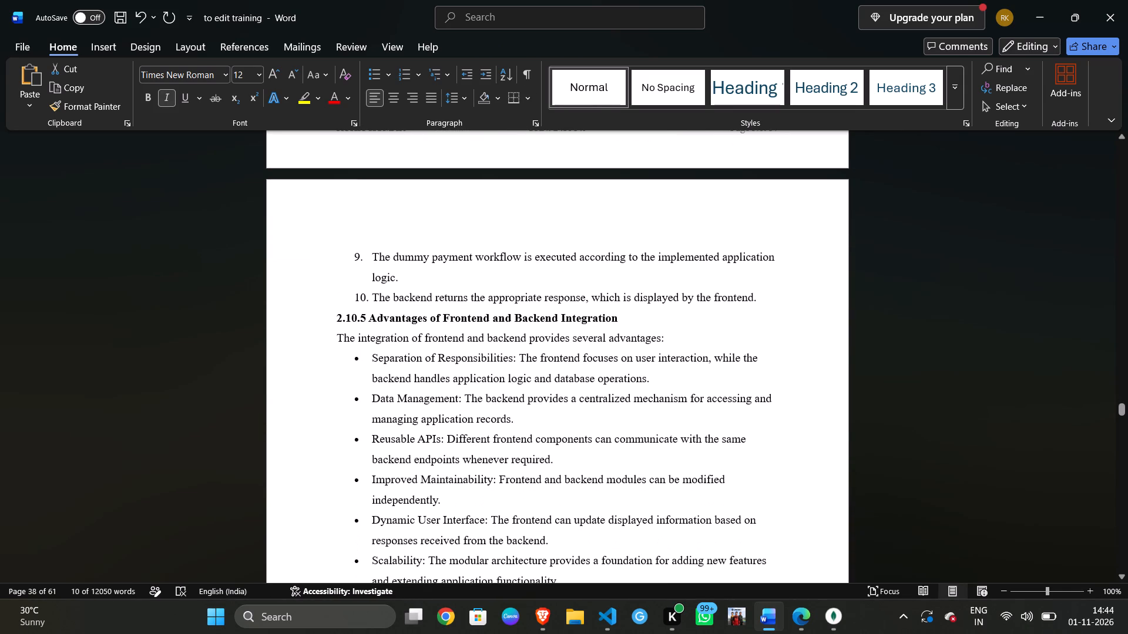
{"action": "left_click", "coordinate": [337, 315]}
{"action": "key", "text": "Return"}
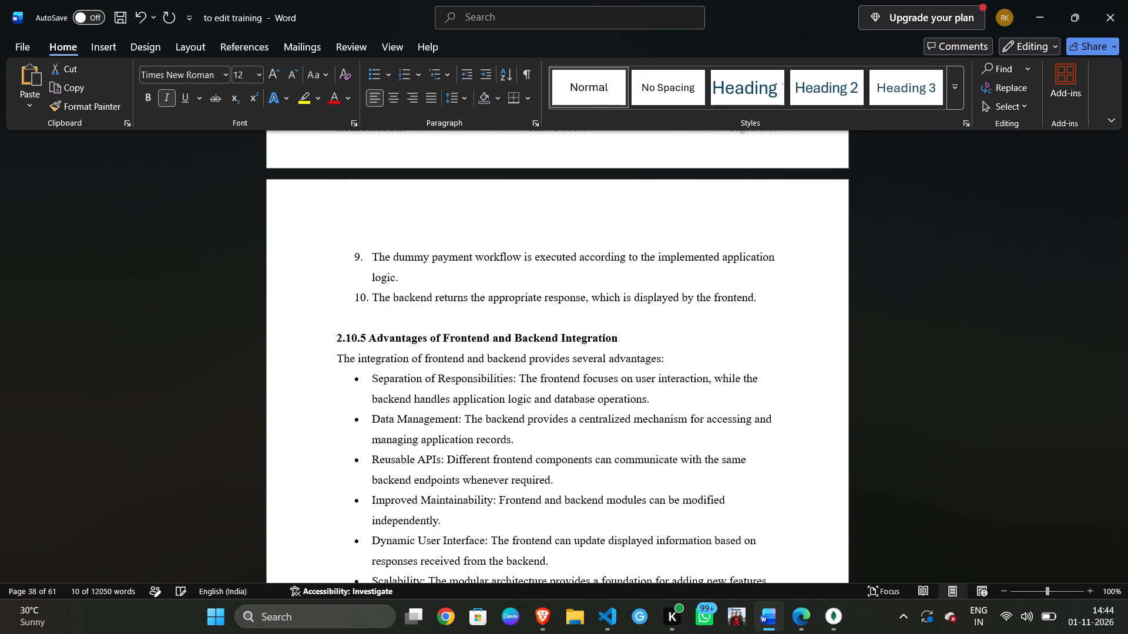
{"action": "left_click_drag", "start_coordinate": [623, 342], "coordinate": [301, 347]}
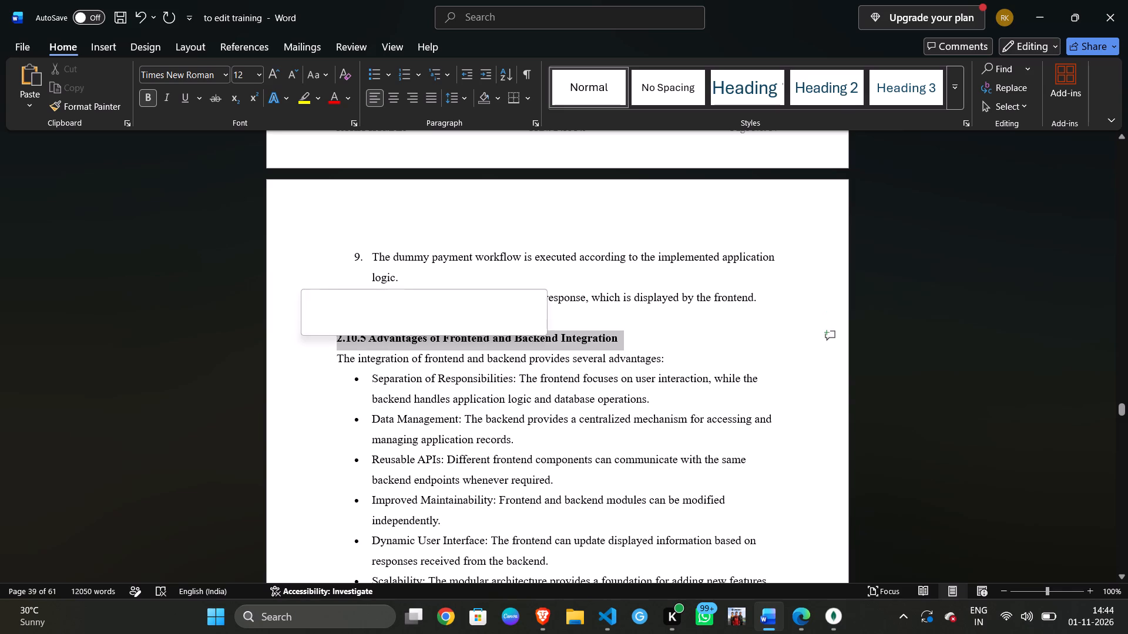
{"action": "left_click", "coordinate": [414, 306]}
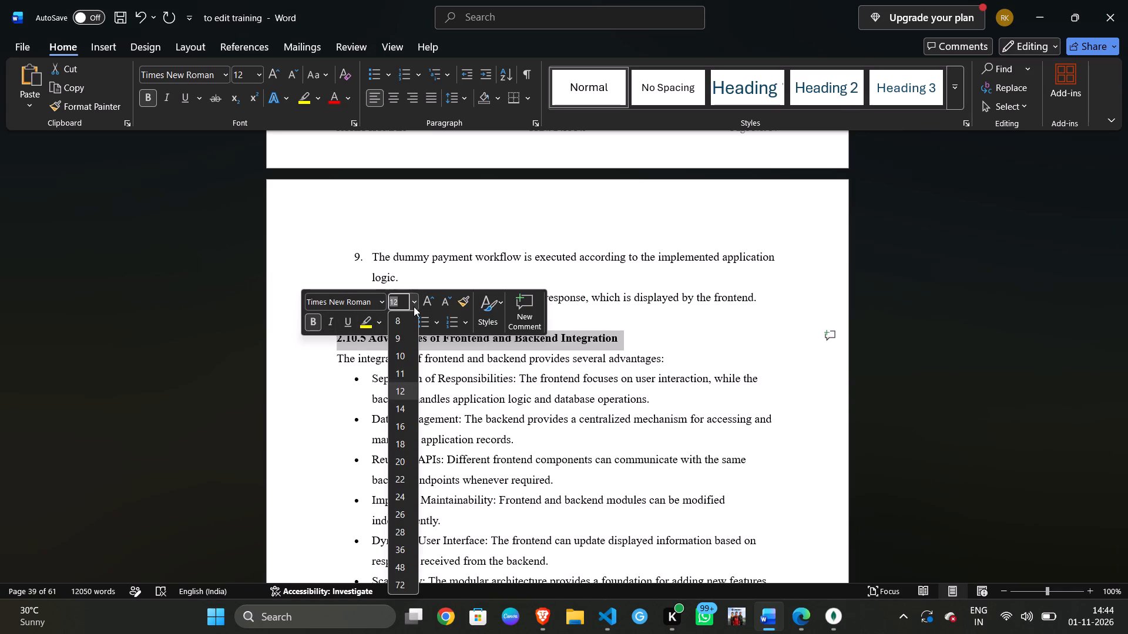
{"action": "left_click", "coordinate": [403, 408]}
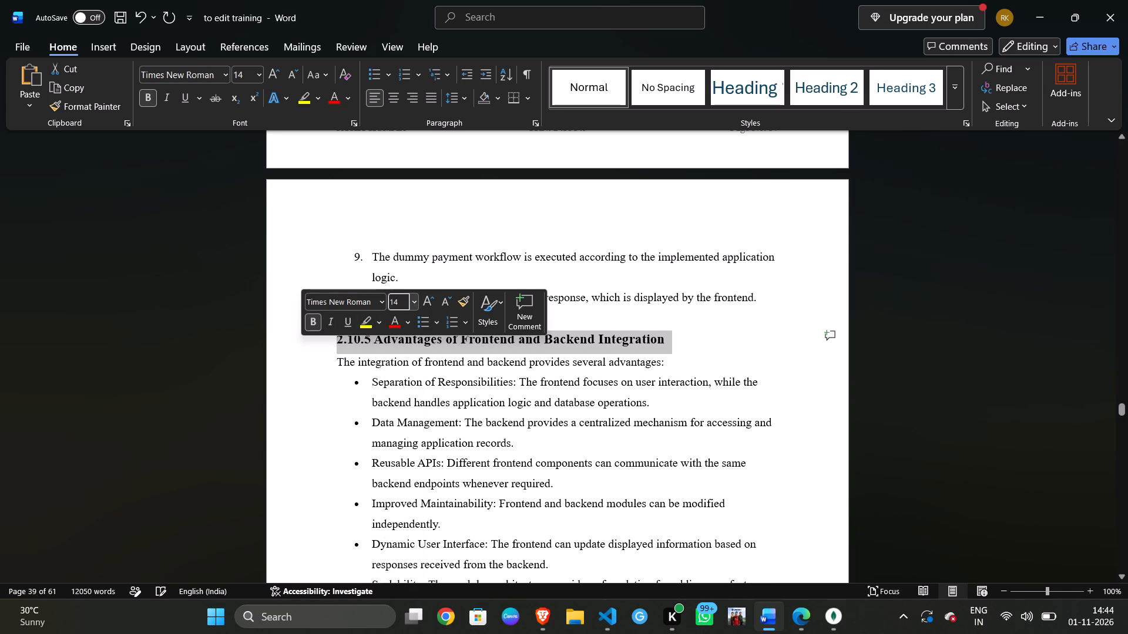
{"action": "left_click", "coordinate": [679, 339]}
Bold the lead-in label of all six bullets in section 2.10.5, from "Separation of Responsibilities:" to "Scalability:".
{"action": "scroll", "coordinate": [679, 339], "scroll_direction": "down", "scroll_amount": 1}
{"action": "scroll", "coordinate": [679, 339], "scroll_direction": "up", "scroll_amount": 1}
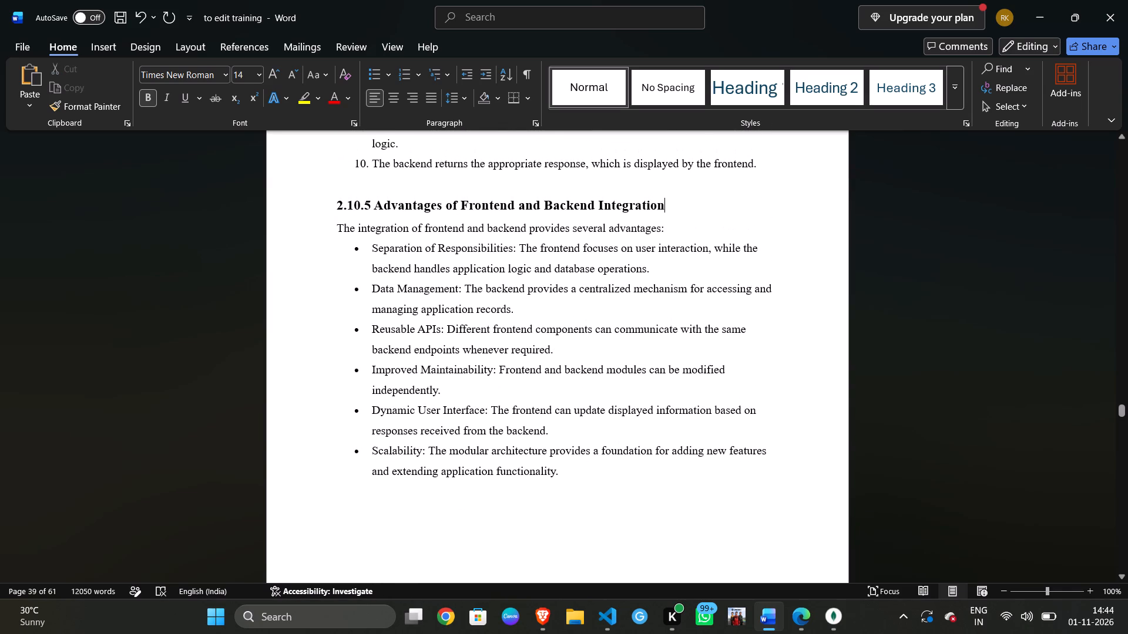
{"action": "left_click_drag", "start_coordinate": [516, 249], "coordinate": [382, 249]}
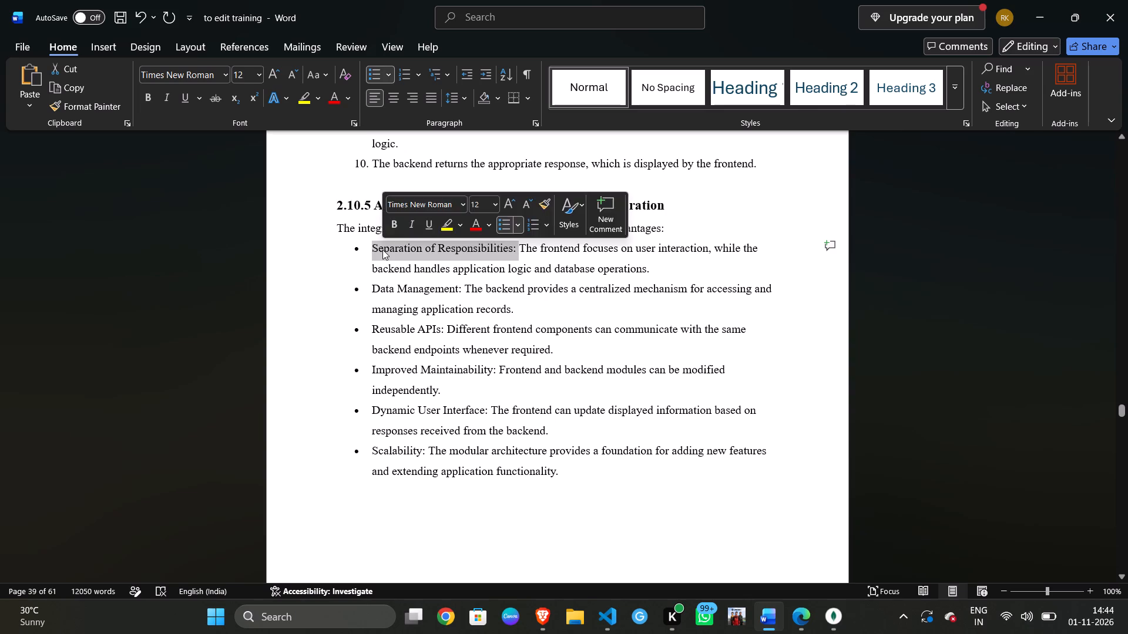
{"action": "key", "text": "ctrl+b"}
{"action": "left_click_drag", "start_coordinate": [461, 289], "coordinate": [457, 289]}
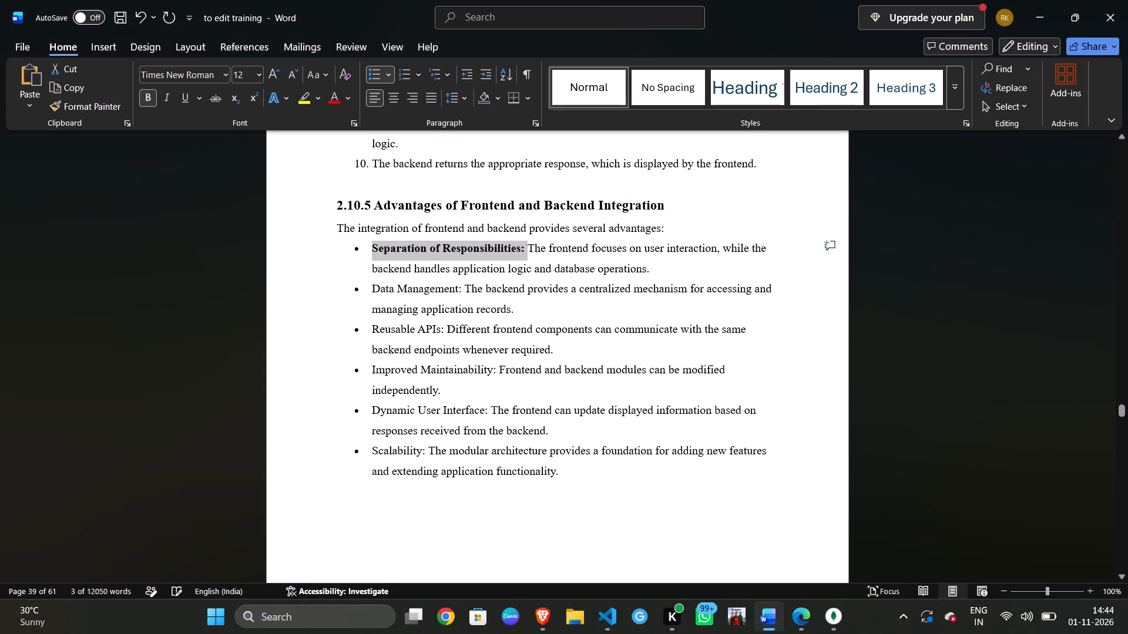
{"action": "left_click_drag", "start_coordinate": [457, 289], "coordinate": [375, 291]}
{"action": "key", "text": "ctrl+b"}
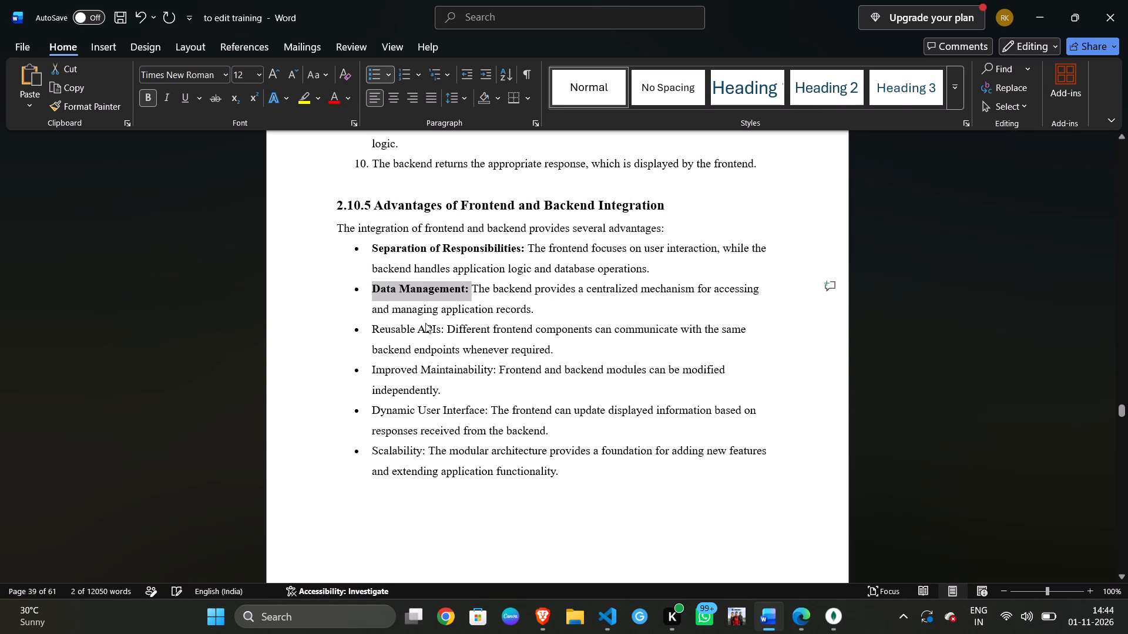
{"action": "left_click_drag", "start_coordinate": [445, 329], "coordinate": [350, 331]}
{"action": "key", "text": "ctrl+b"}
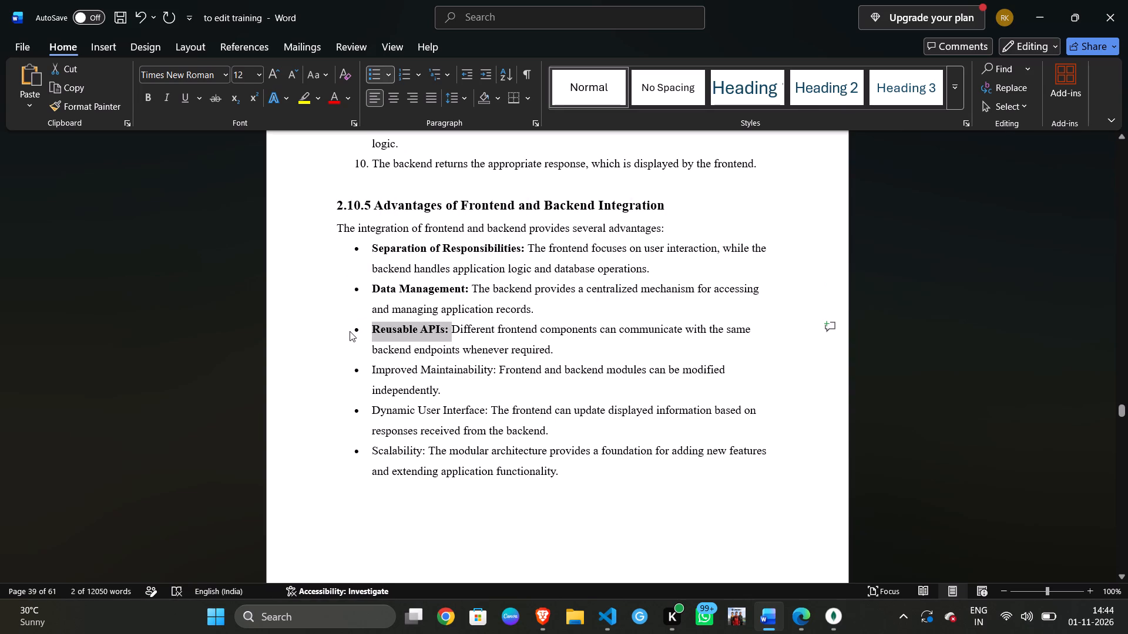
{"action": "left_click_drag", "start_coordinate": [495, 370], "coordinate": [359, 369]}
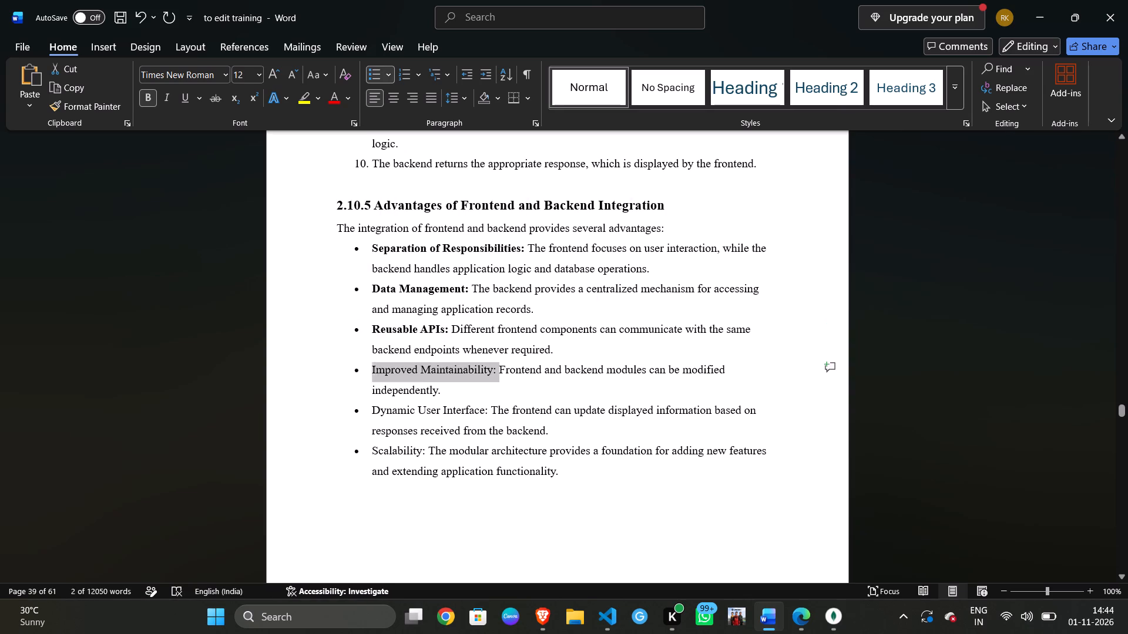
{"action": "left_click_drag", "start_coordinate": [359, 369], "coordinate": [350, 369]}
{"action": "key", "text": "ctrl+b"}
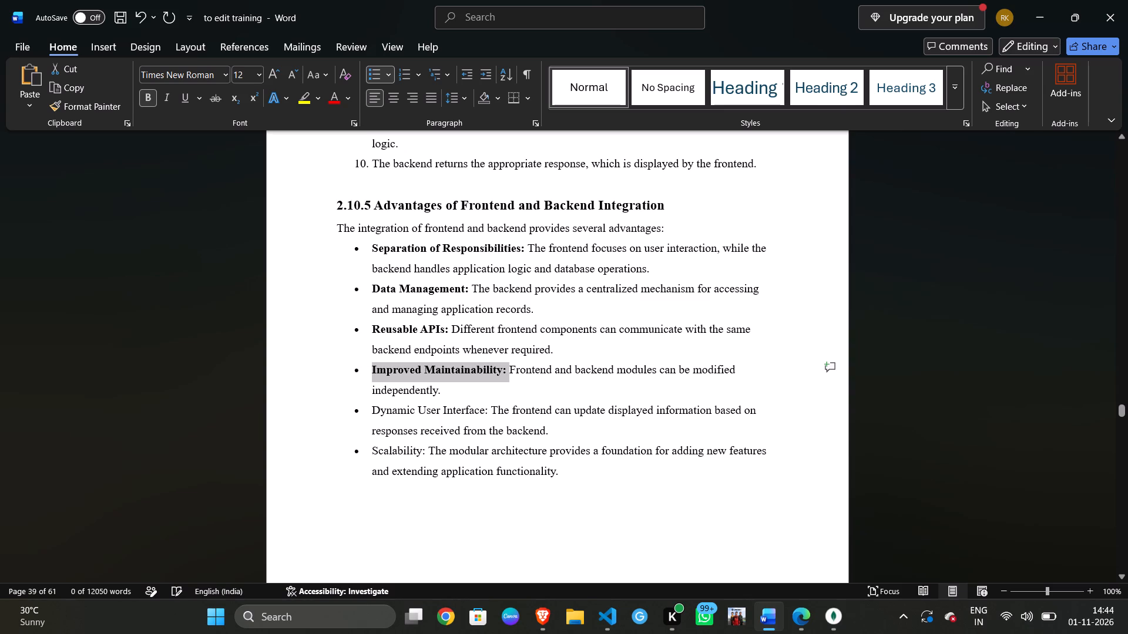
{"action": "left_click_drag", "start_coordinate": [488, 412], "coordinate": [372, 416]}
{"action": "key", "text": "ctrl+b"}
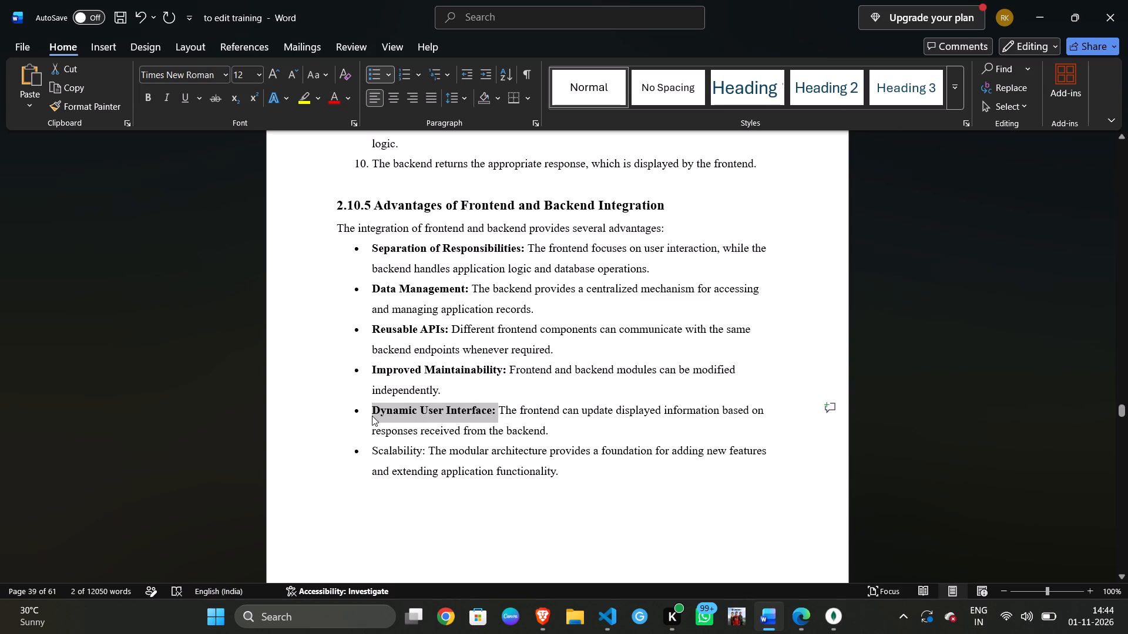
{"action": "left_click_drag", "start_coordinate": [425, 455], "coordinate": [378, 454]}
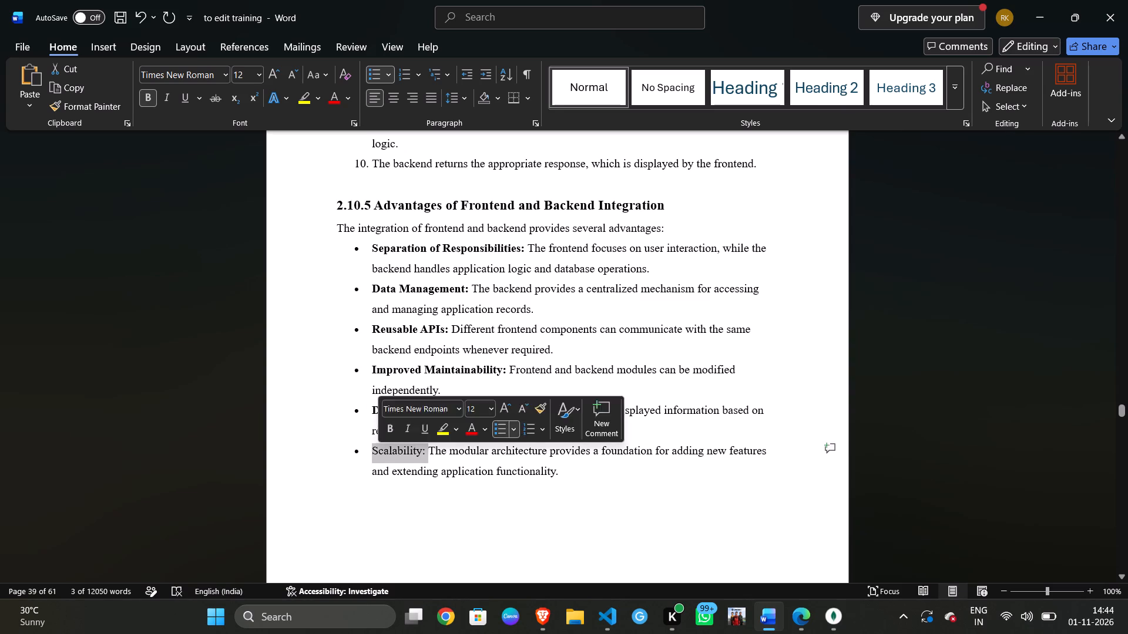
{"action": "key", "text": "ctrl+b"}
Review the formatting of sections 2.9 and 2.10, checking headings, spacing, Figure 2.4, Table 2.4 and the bulleted advantages.
{"action": "scroll", "coordinate": [470, 453], "scroll_direction": "down", "scroll_amount": 2}
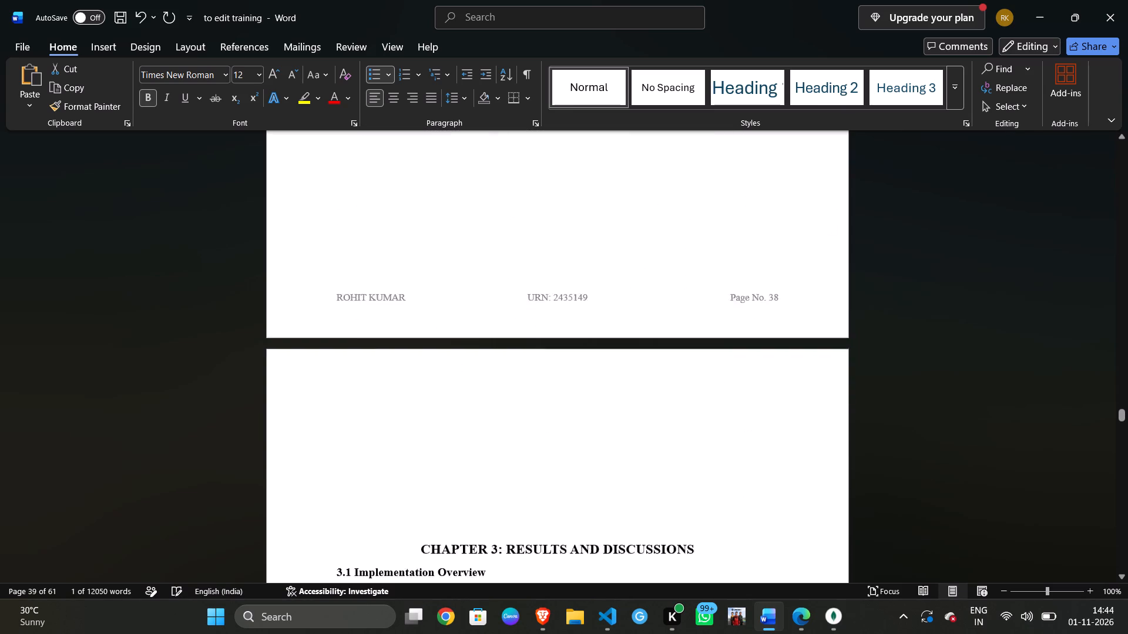
{"action": "scroll", "coordinate": [470, 453], "scroll_direction": "down", "scroll_amount": 1}
{"action": "scroll", "coordinate": [470, 453], "scroll_direction": "up", "scroll_amount": 5}
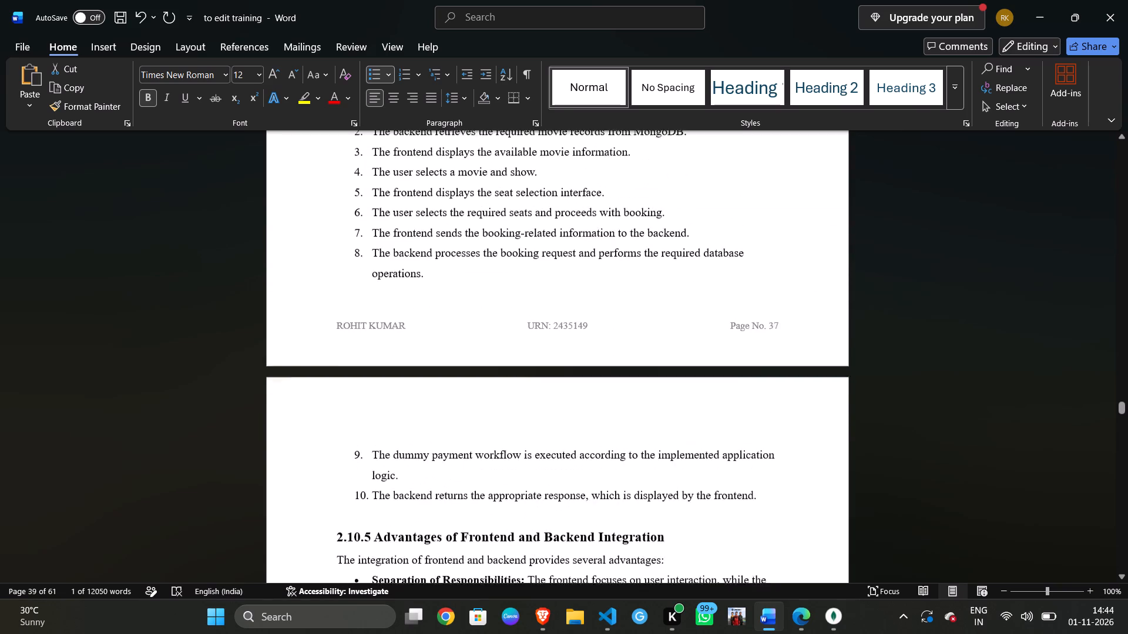
{"action": "scroll", "coordinate": [470, 453], "scroll_direction": "up", "scroll_amount": 4}
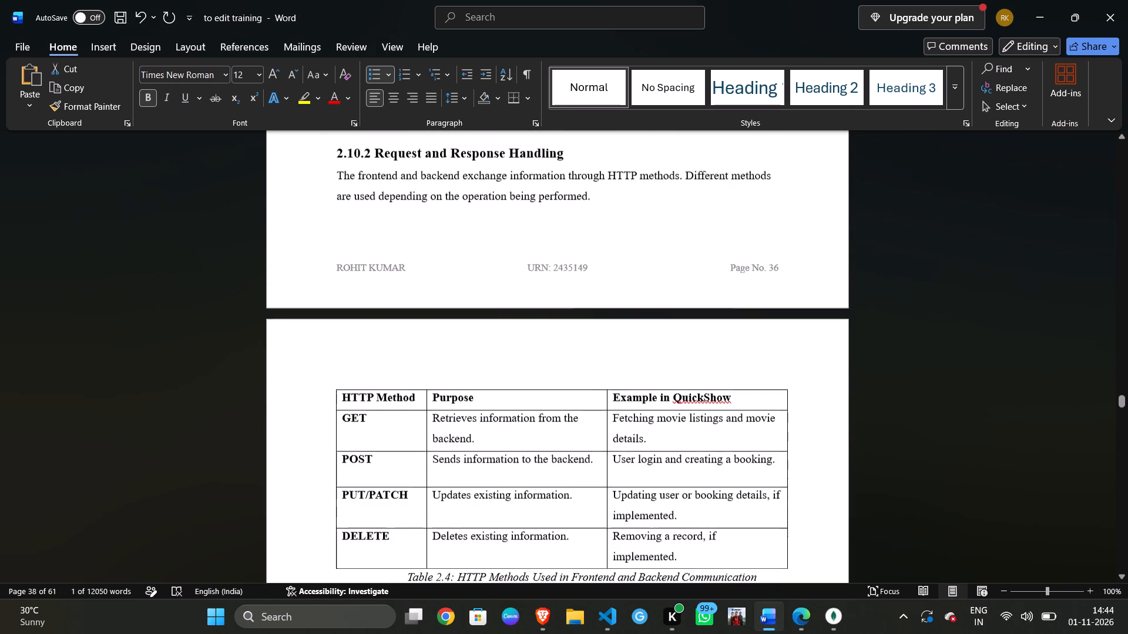
{"action": "scroll", "coordinate": [470, 453], "scroll_direction": "up", "scroll_amount": 3}
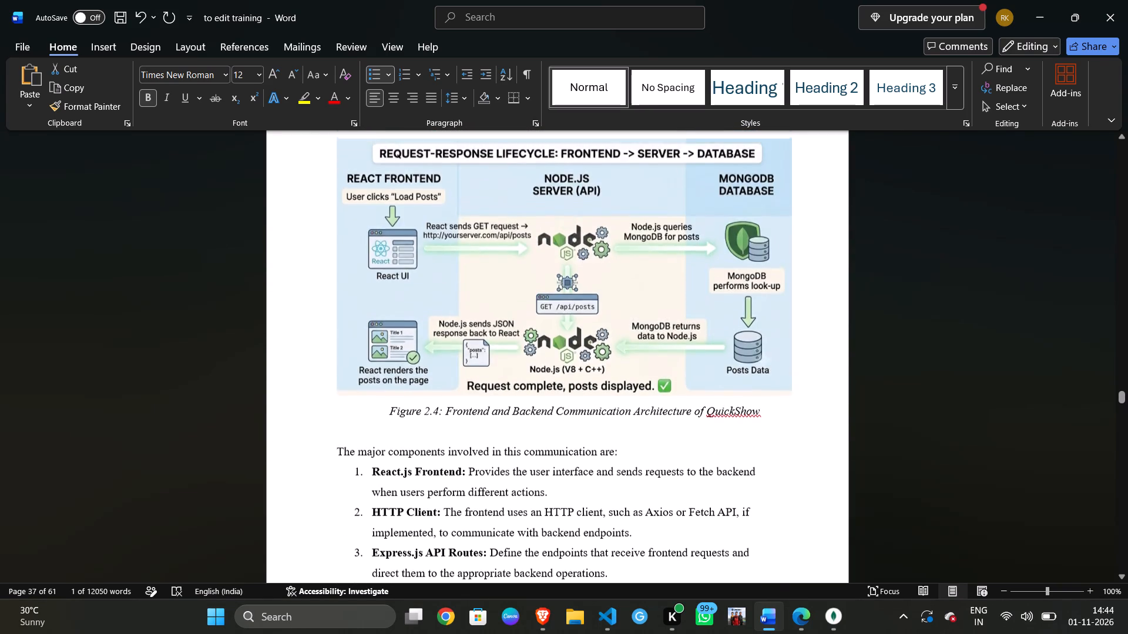
{"action": "scroll", "coordinate": [470, 453], "scroll_direction": "up", "scroll_amount": 6}
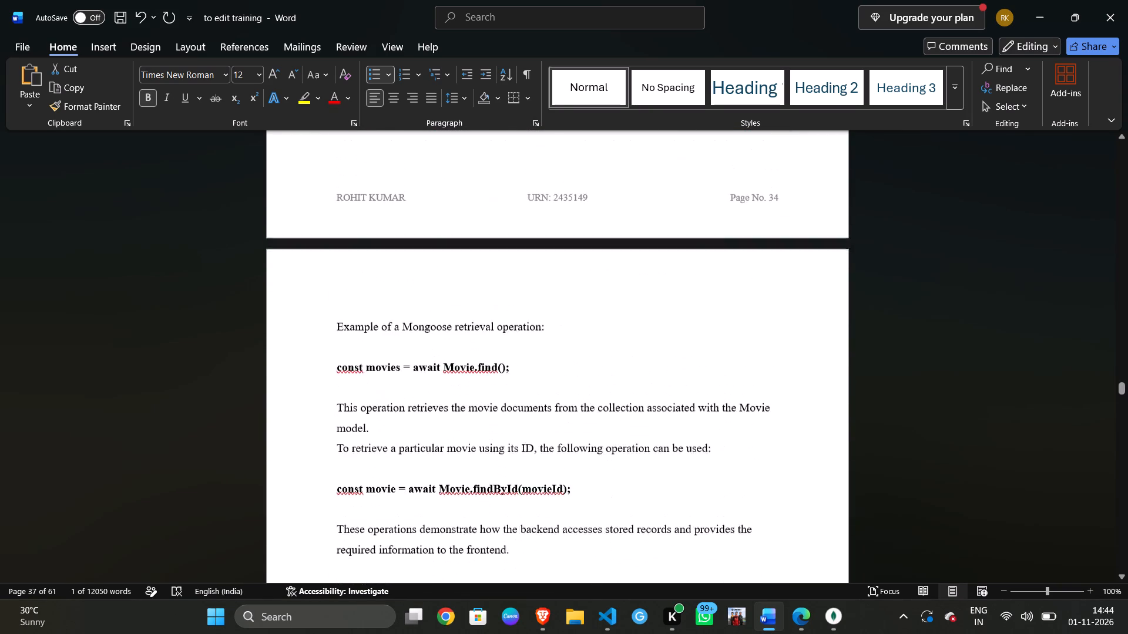
{"action": "scroll", "coordinate": [470, 453], "scroll_direction": "up", "scroll_amount": 2}
{"action": "scroll", "coordinate": [470, 453], "scroll_direction": "down", "scroll_amount": 1}
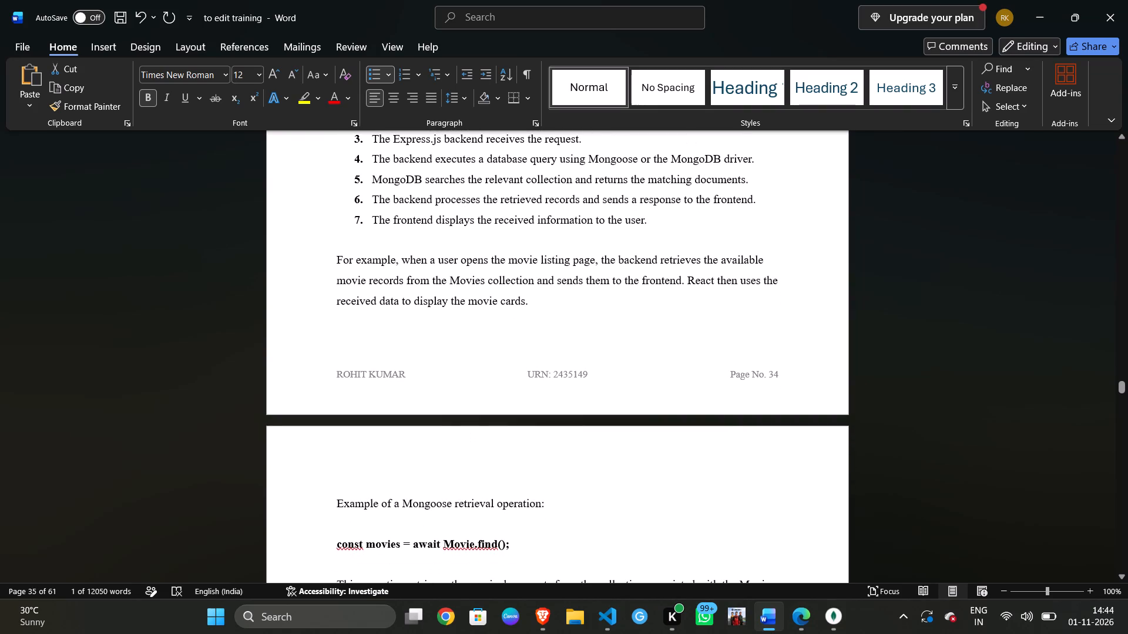
{"action": "scroll", "coordinate": [470, 453], "scroll_direction": "down", "scroll_amount": 8}
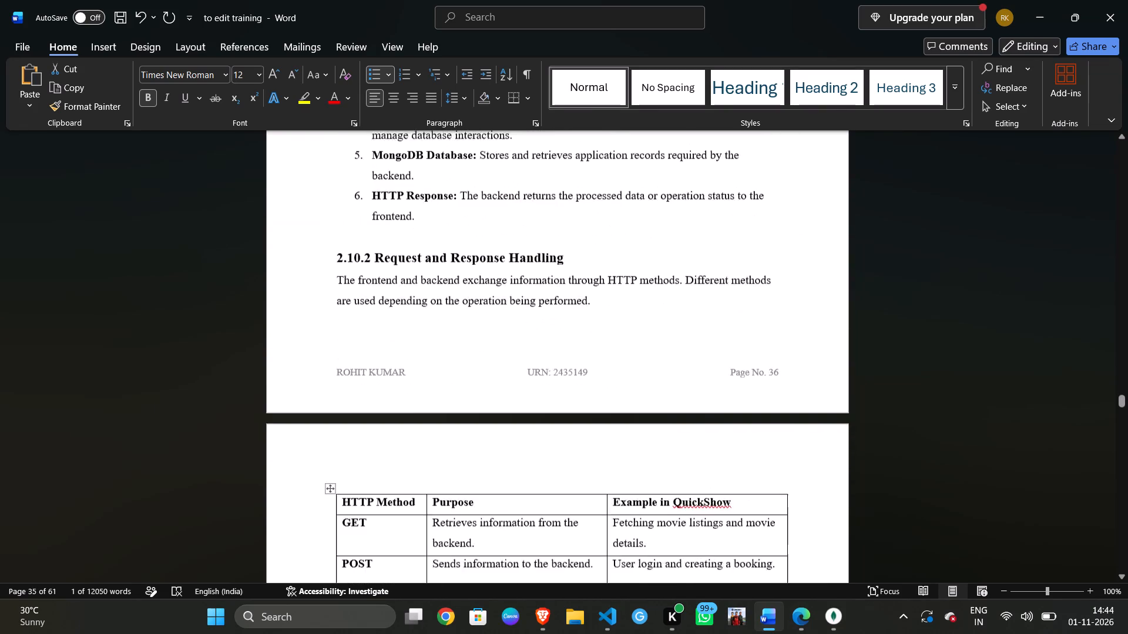
{"action": "scroll", "coordinate": [470, 453], "scroll_direction": "down", "scroll_amount": 4}
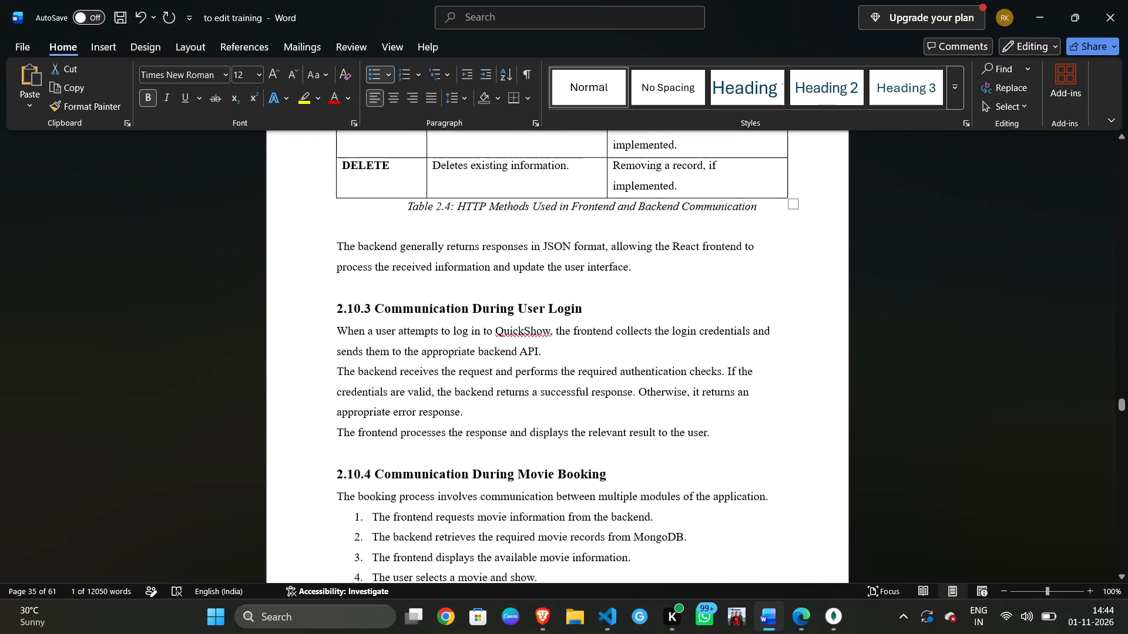
{"action": "scroll", "coordinate": [470, 453], "scroll_direction": "down", "scroll_amount": 2}
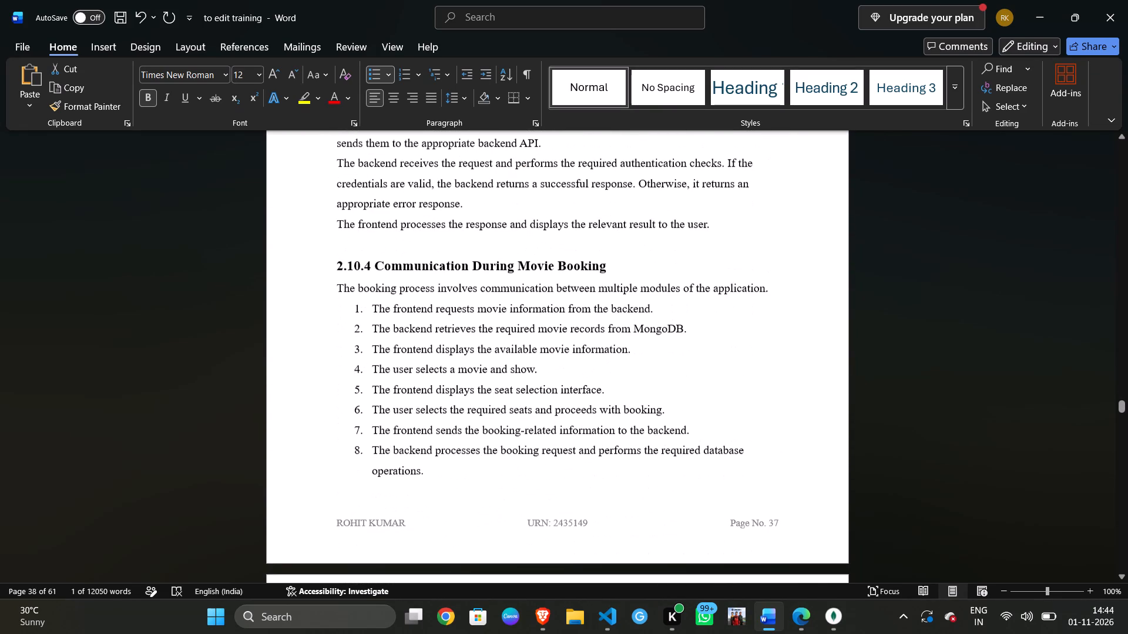
{"action": "scroll", "coordinate": [470, 453], "scroll_direction": "down", "scroll_amount": 3}
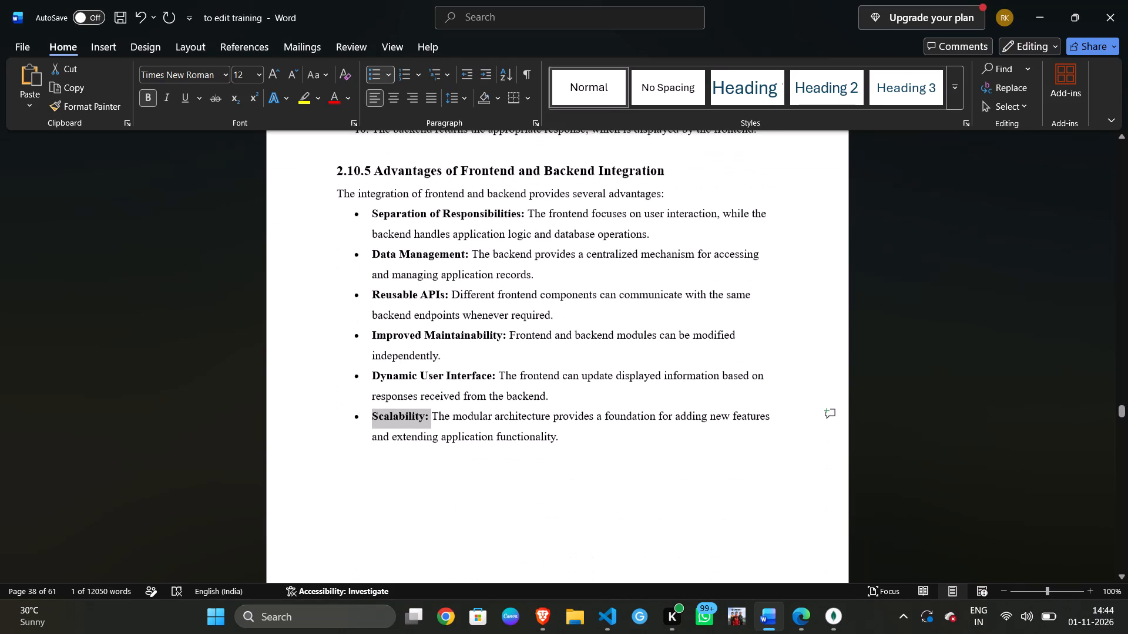
{"action": "left_click", "coordinate": [465, 487]}
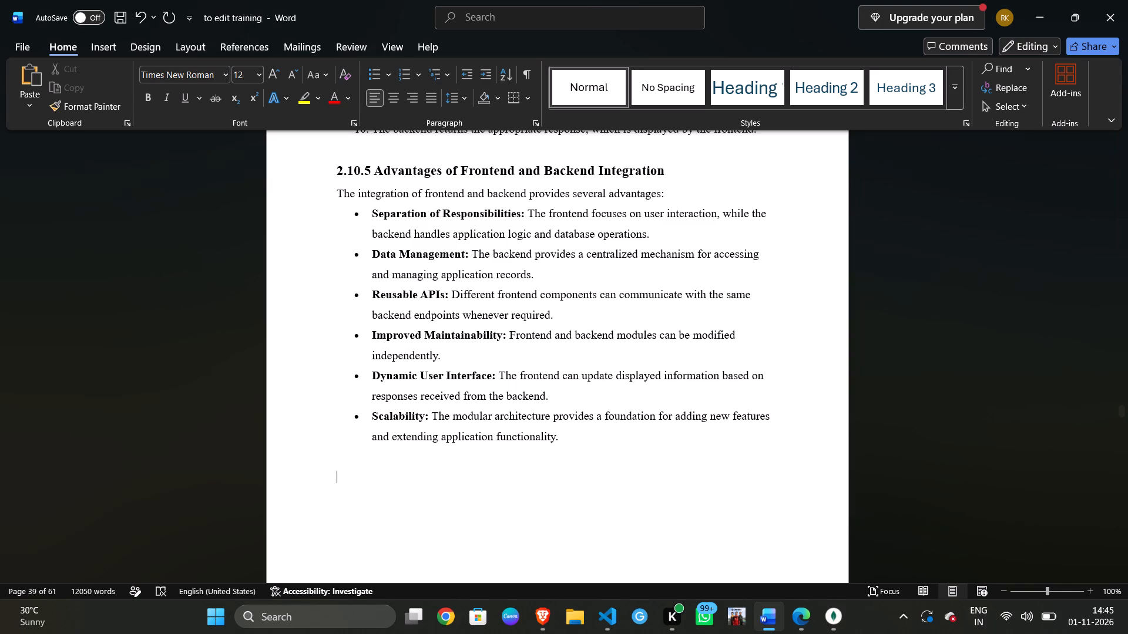
Remove the extra blank lines above "CHAPTER 3: RESULTS AND DISCUSSIONS" so the chapter heading starts at the top of its own page.
{"action": "scroll", "coordinate": [476, 451], "scroll_direction": "down", "scroll_amount": 1}
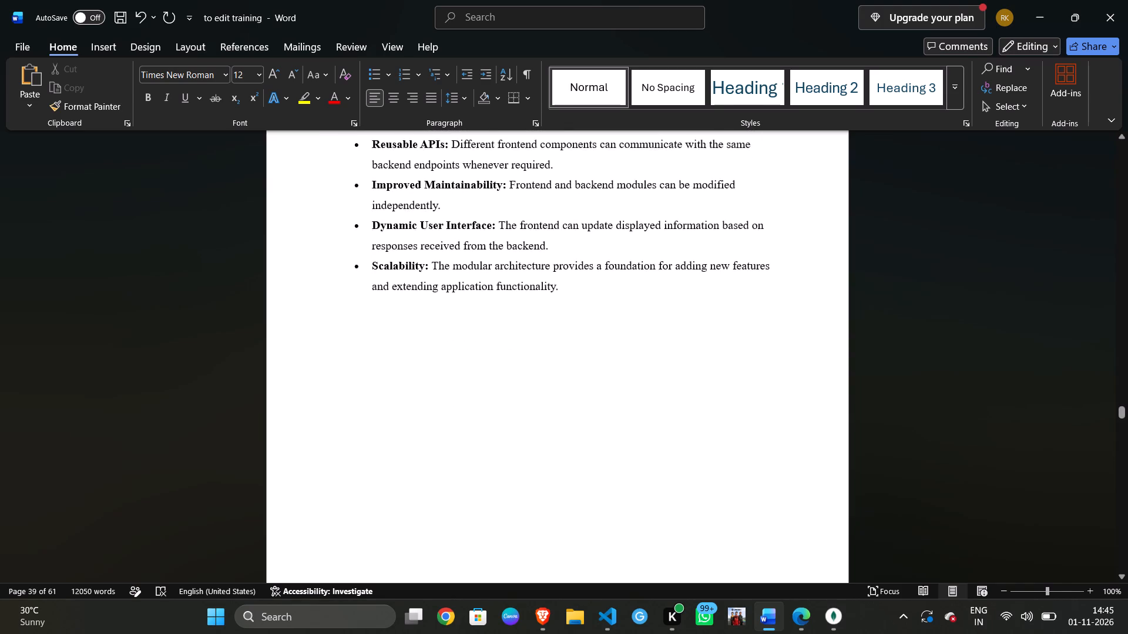
{"action": "scroll", "coordinate": [476, 451], "scroll_direction": "down", "scroll_amount": 2}
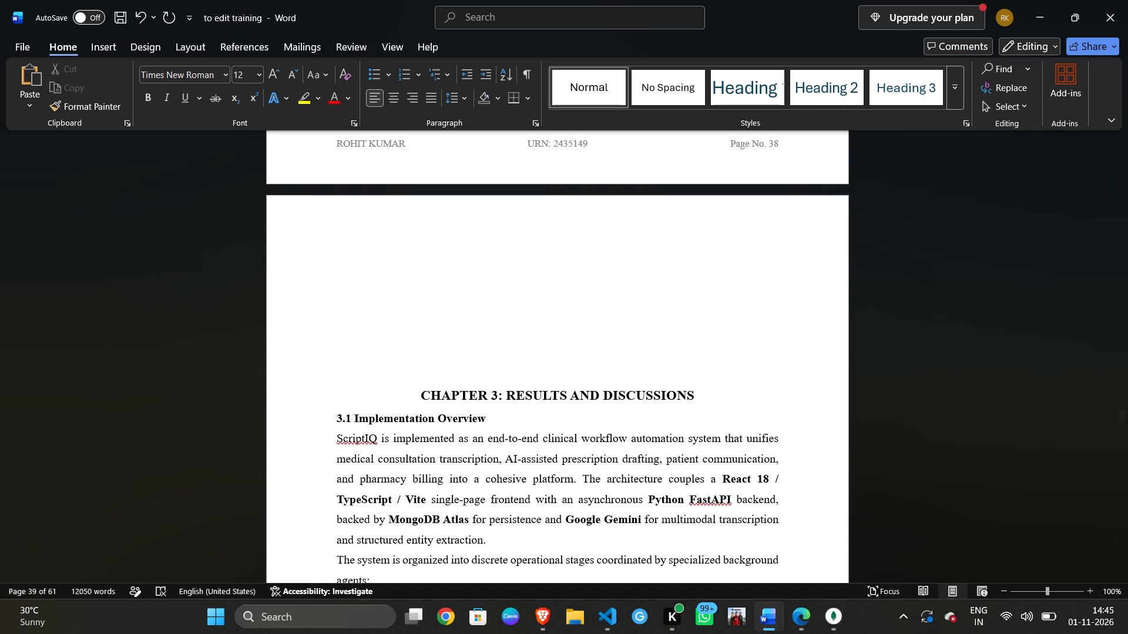
{"action": "left_click", "coordinate": [451, 360]}
{"action": "key", "text": "BackSpace"}
{"action": "key", "text": "BackSpace"}
{"action": "key", "text": "BackSpace"}
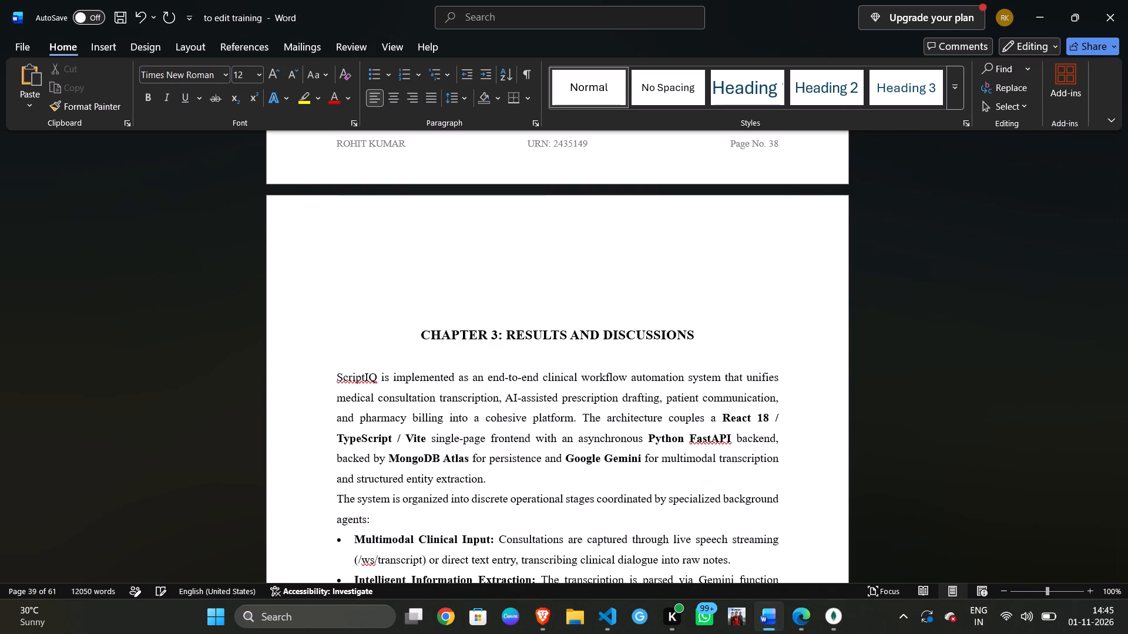
{"action": "key", "text": "BackSpace"}
{"action": "key", "text": "BackSpace"}
{"action": "key", "text": "BackSpace"}
{"action": "key", "text": "BackSpace"}
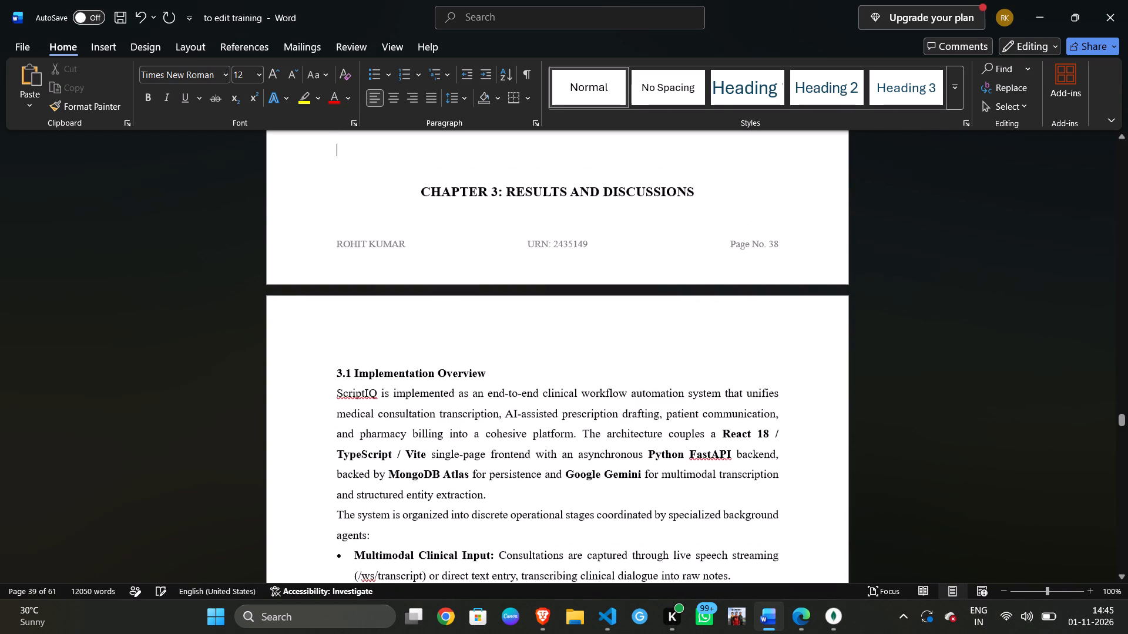
{"action": "key", "text": "Return"}
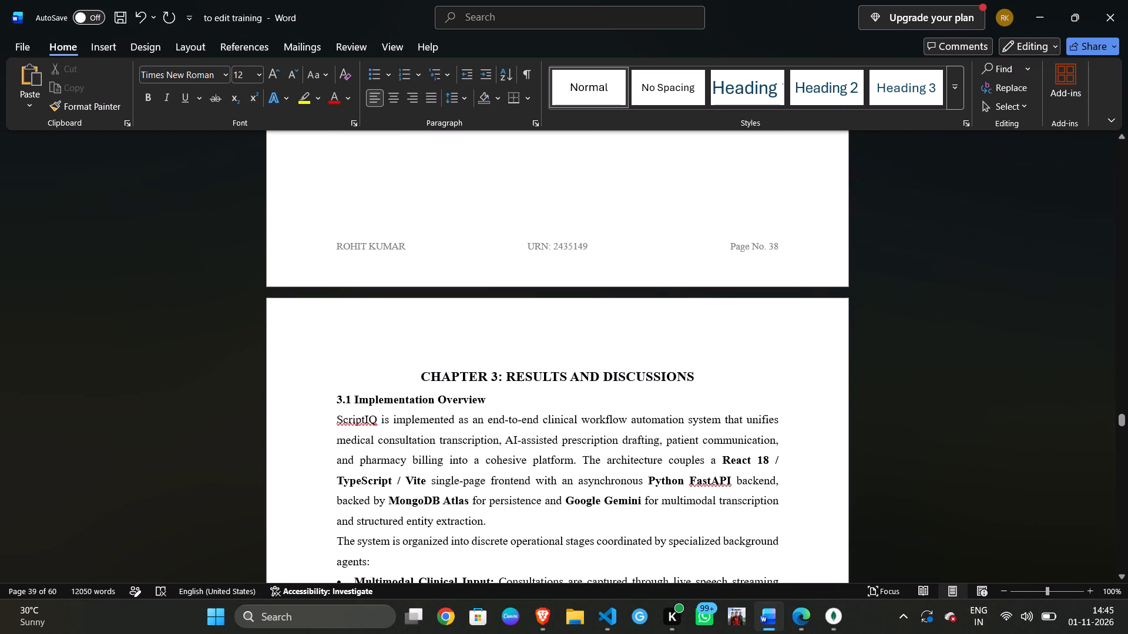
Set the font size of the heading "3.1 Implementation Overview" to 14.
{"action": "left_click_drag", "start_coordinate": [494, 404], "coordinate": [330, 402]}
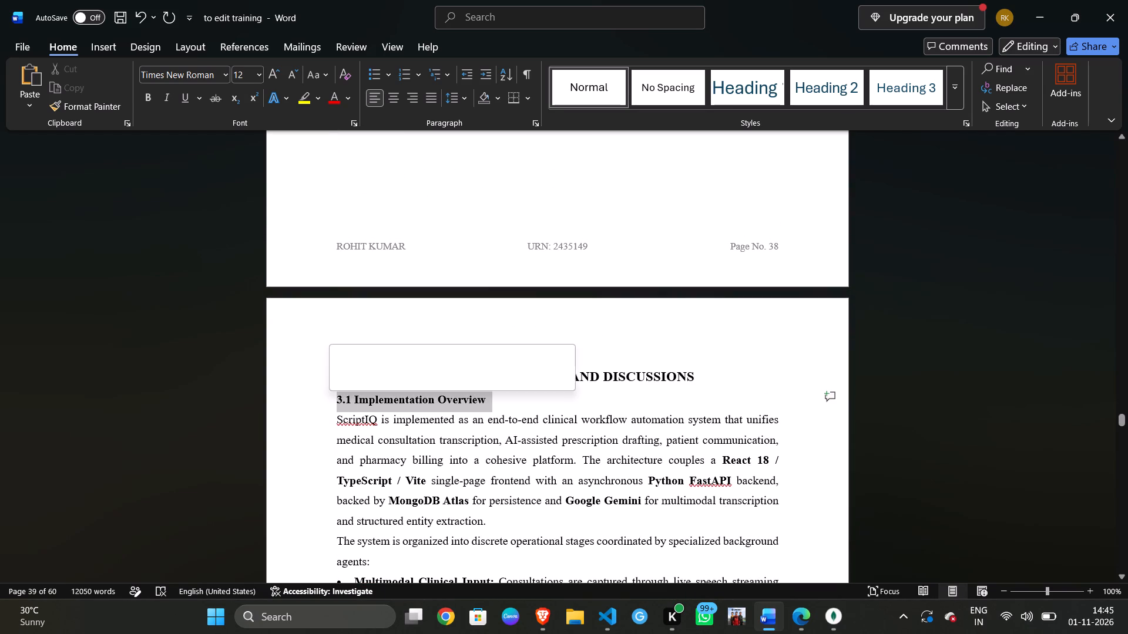
{"action": "left_click", "coordinate": [441, 356]}
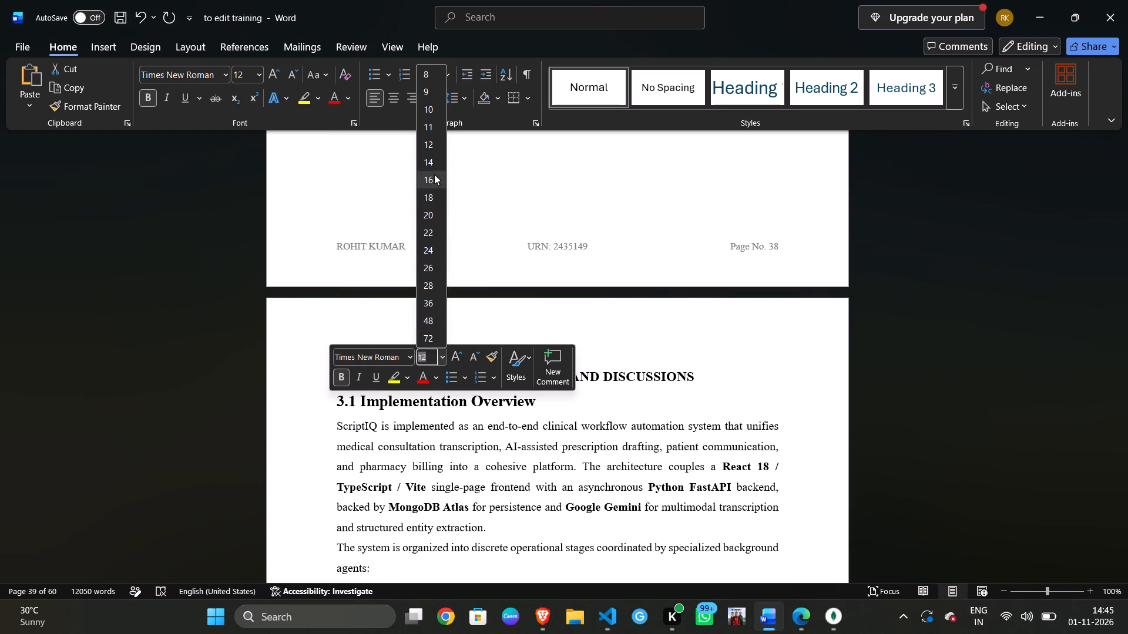
{"action": "left_click", "coordinate": [429, 167]}
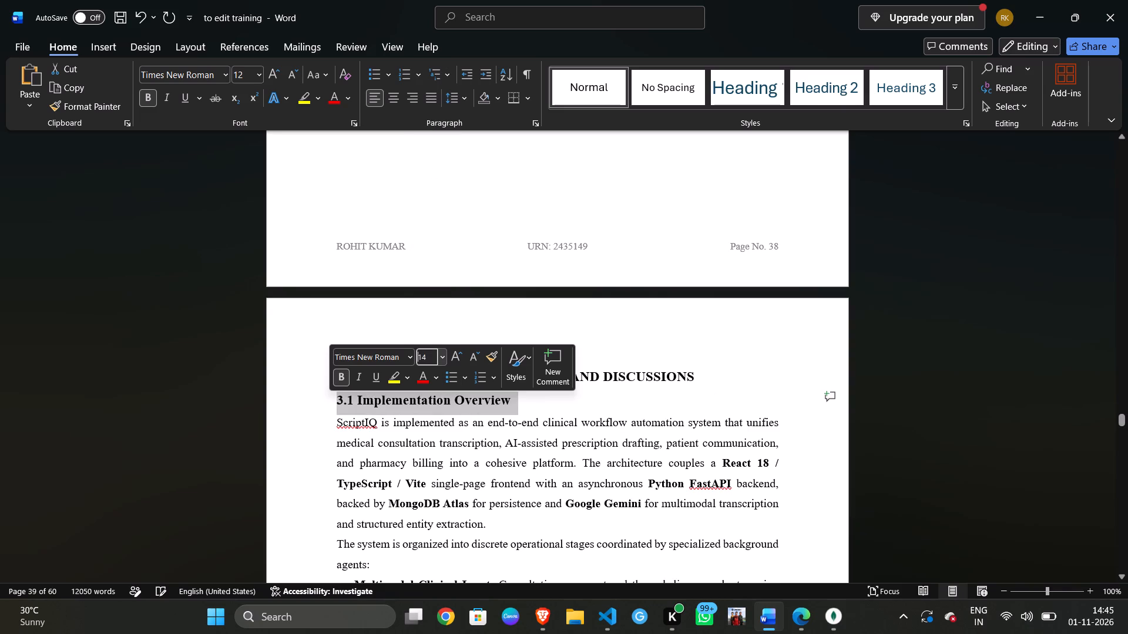
{"action": "left_click", "coordinate": [712, 376]}
Look through Chapter 3 from section 3.1 to Table 3.3, examining its content, subheadings, figures and test tables.
{"action": "scroll", "coordinate": [634, 444], "scroll_direction": "down", "scroll_amount": 4}
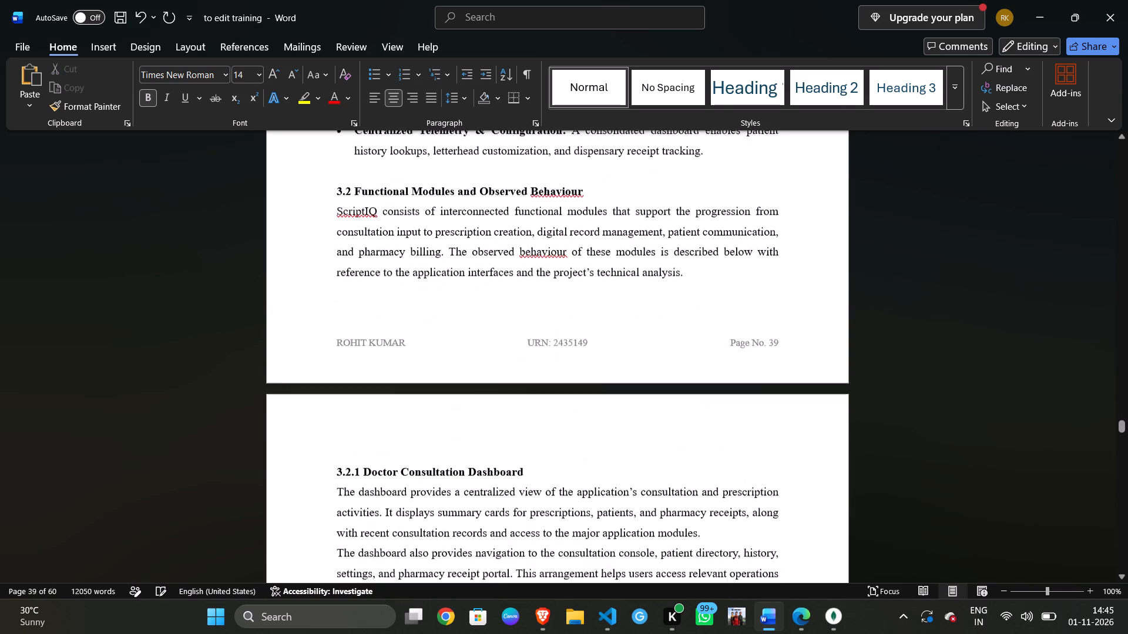
{"action": "scroll", "coordinate": [634, 444], "scroll_direction": "down", "scroll_amount": 6}
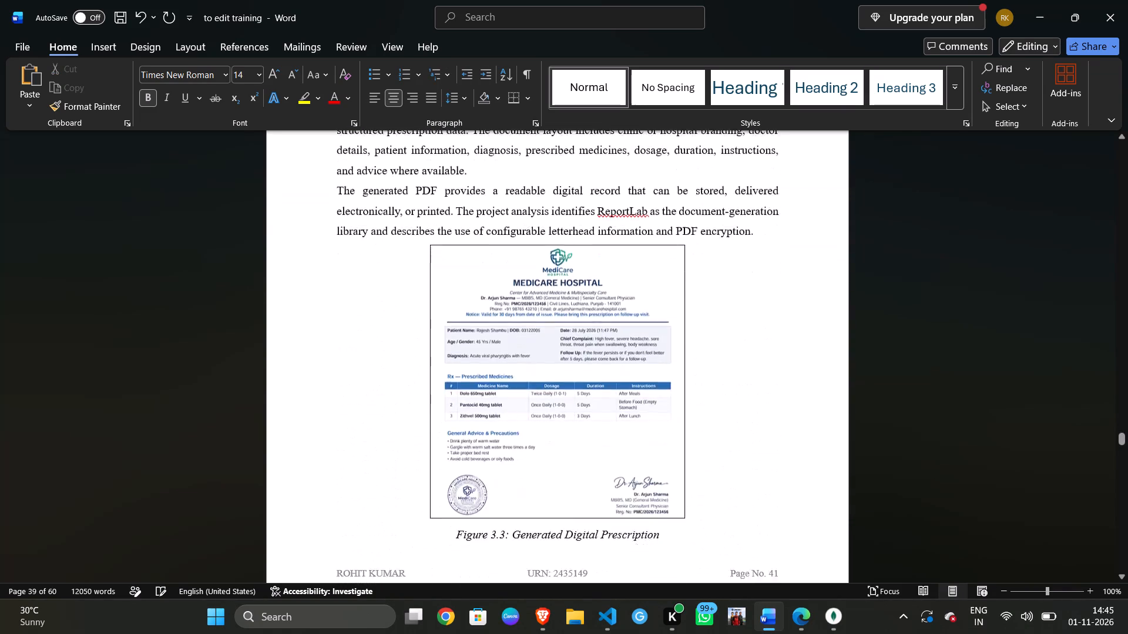
{"action": "scroll", "coordinate": [634, 444], "scroll_direction": "down", "scroll_amount": 2}
{"action": "scroll", "coordinate": [634, 444], "scroll_direction": "up", "scroll_amount": 1}
{"action": "scroll", "coordinate": [634, 444], "scroll_direction": "down", "scroll_amount": 4}
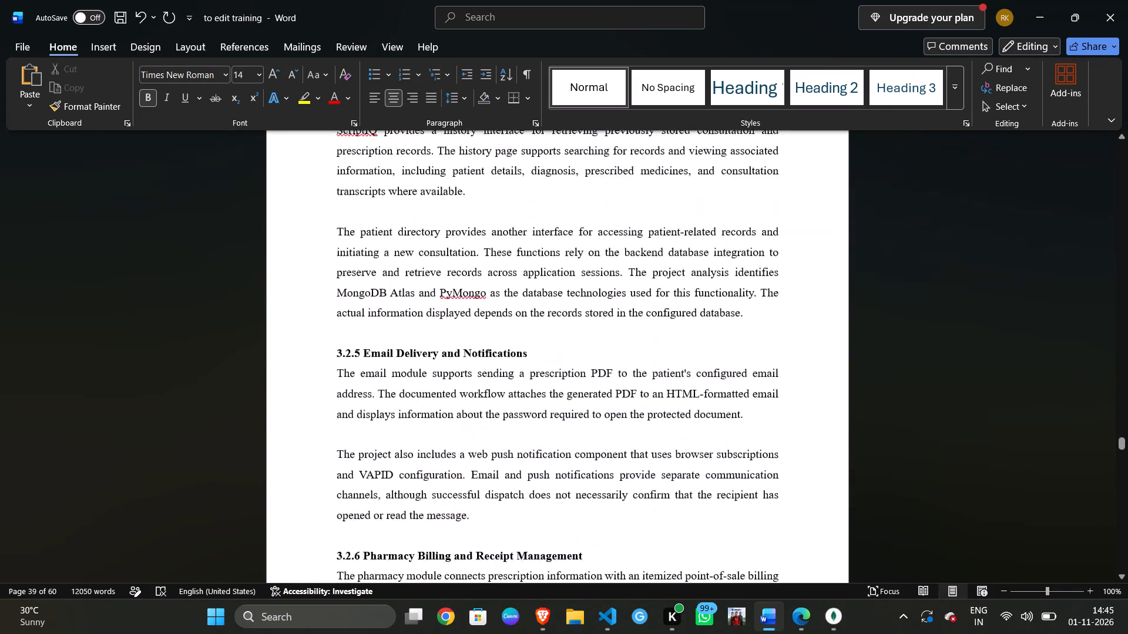
{"action": "scroll", "coordinate": [634, 444], "scroll_direction": "down", "scroll_amount": 8}
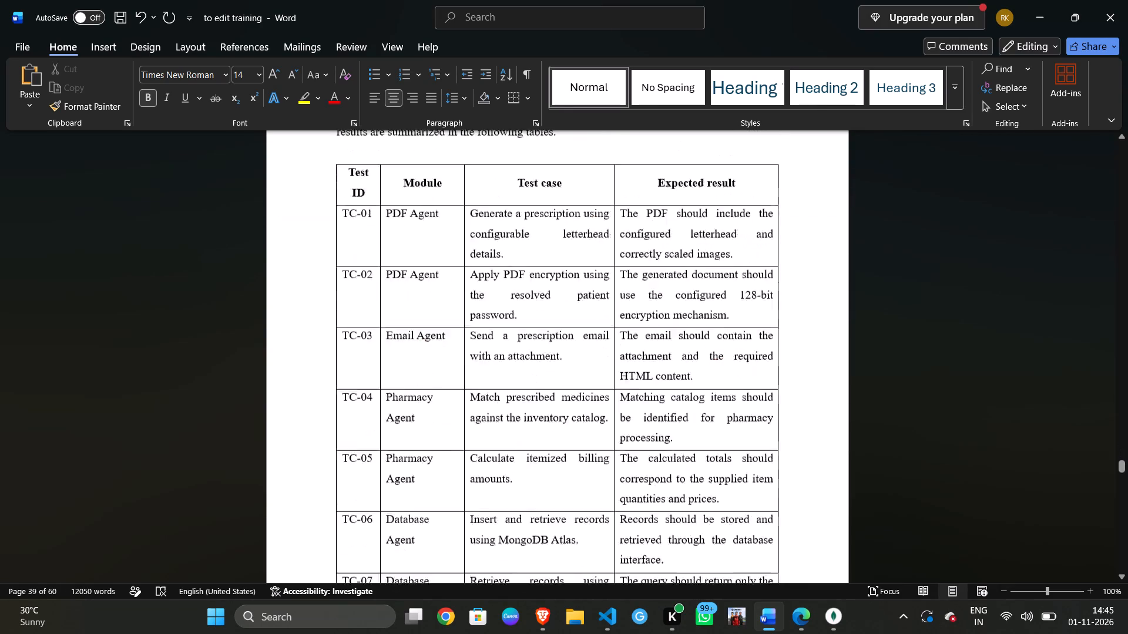
{"action": "scroll", "coordinate": [634, 444], "scroll_direction": "down", "scroll_amount": 3}
{"action": "scroll", "coordinate": [634, 444], "scroll_direction": "up", "scroll_amount": 3}
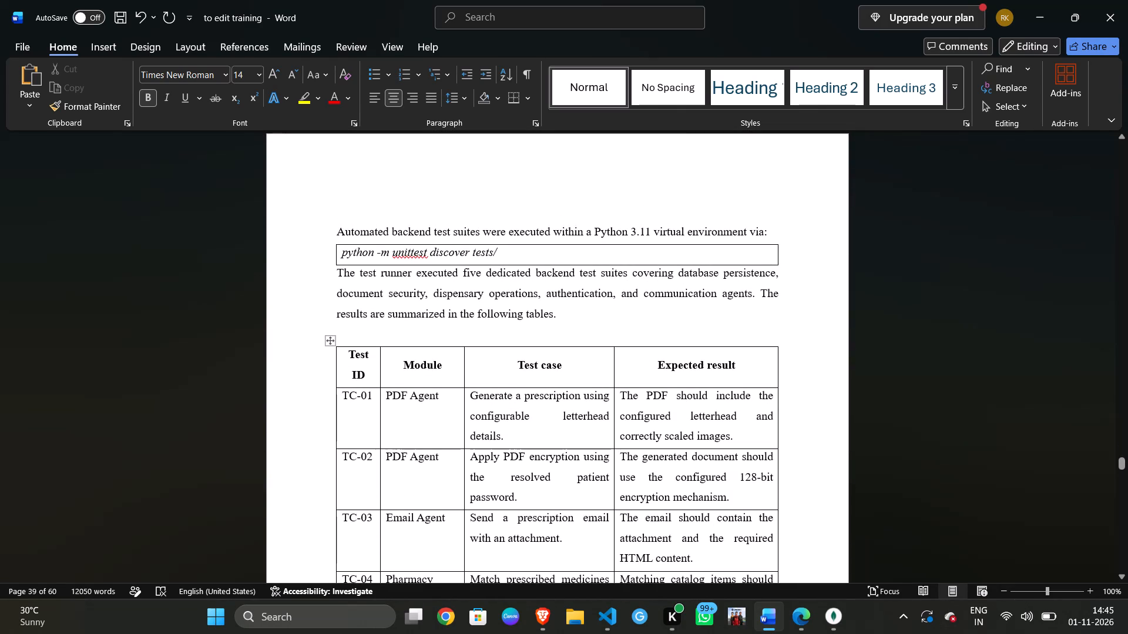
{"action": "scroll", "coordinate": [552, 433], "scroll_direction": "down", "scroll_amount": 6}
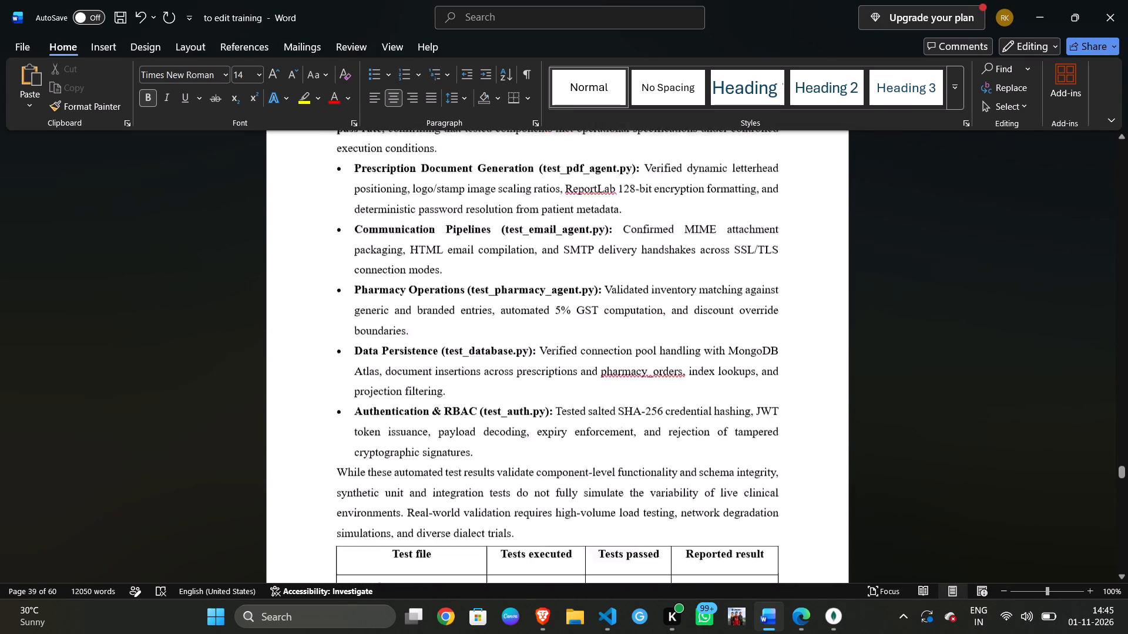
{"action": "scroll", "coordinate": [552, 433], "scroll_direction": "down", "scroll_amount": 7}
{"action": "scroll", "coordinate": [552, 433], "scroll_direction": "up", "scroll_amount": 2}
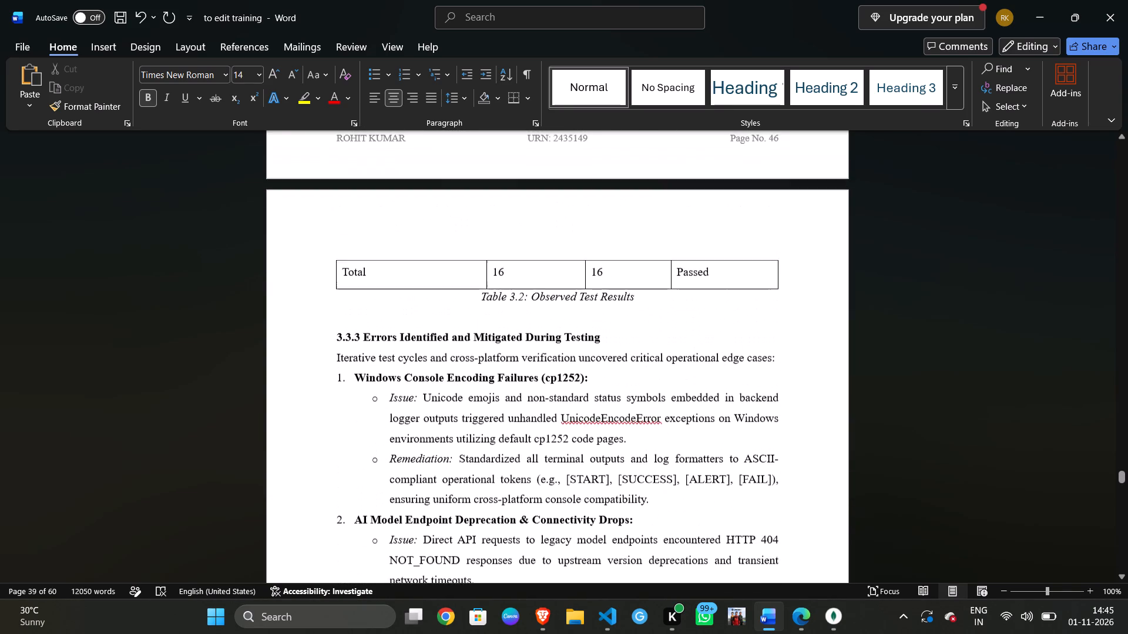
{"action": "scroll", "coordinate": [552, 433], "scroll_direction": "down", "scroll_amount": 11}
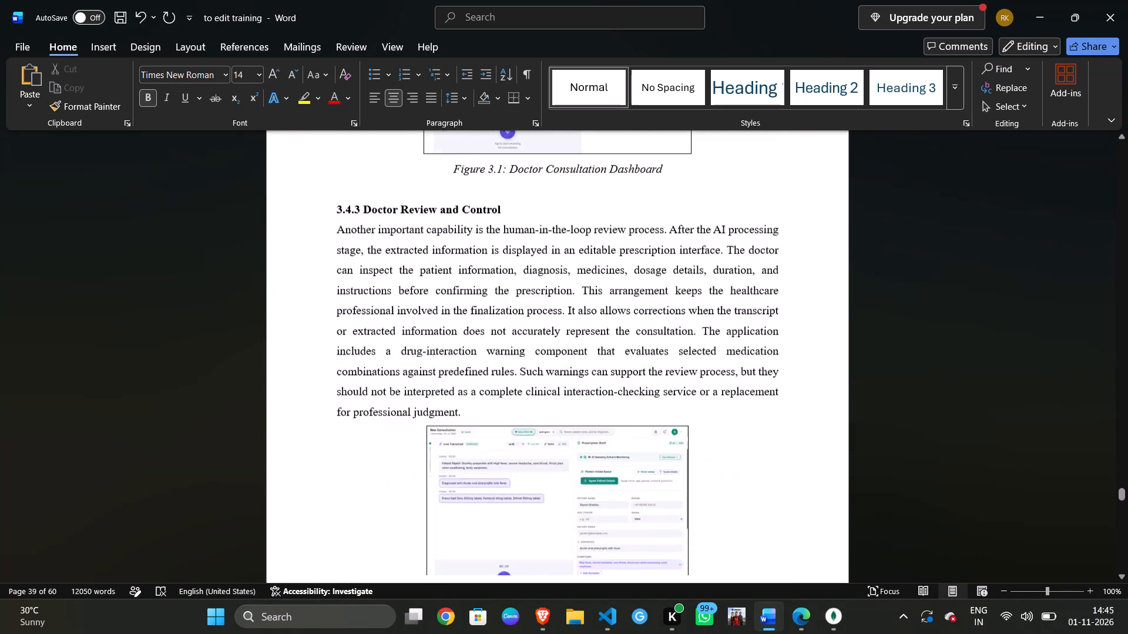
{"action": "scroll", "coordinate": [552, 433], "scroll_direction": "down", "scroll_amount": 9}
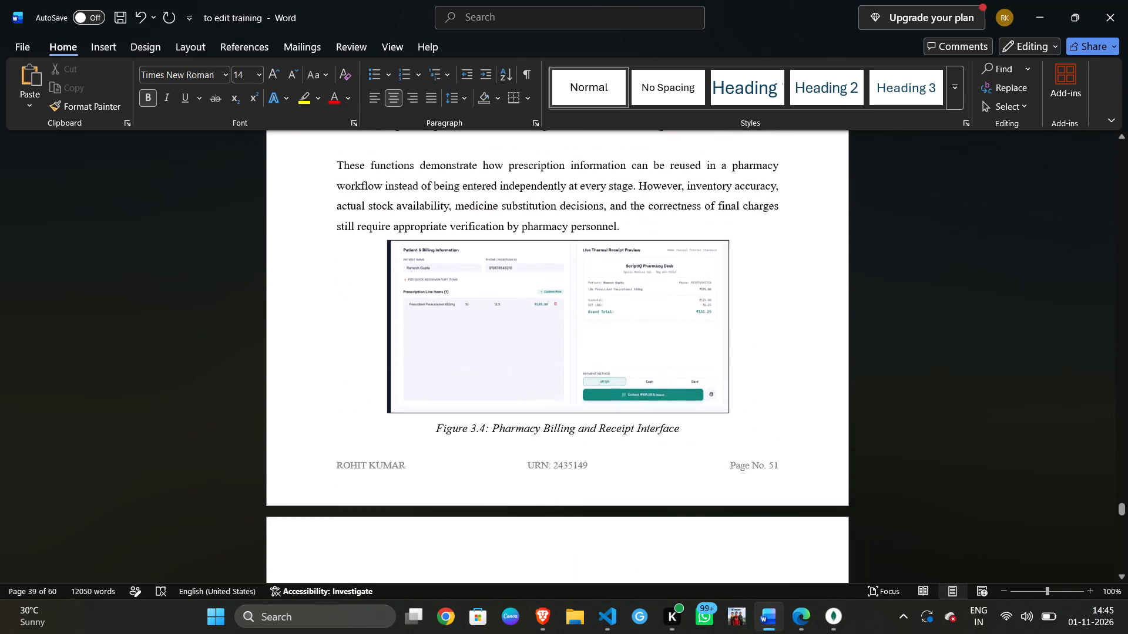
{"action": "scroll", "coordinate": [552, 433], "scroll_direction": "down", "scroll_amount": 9}
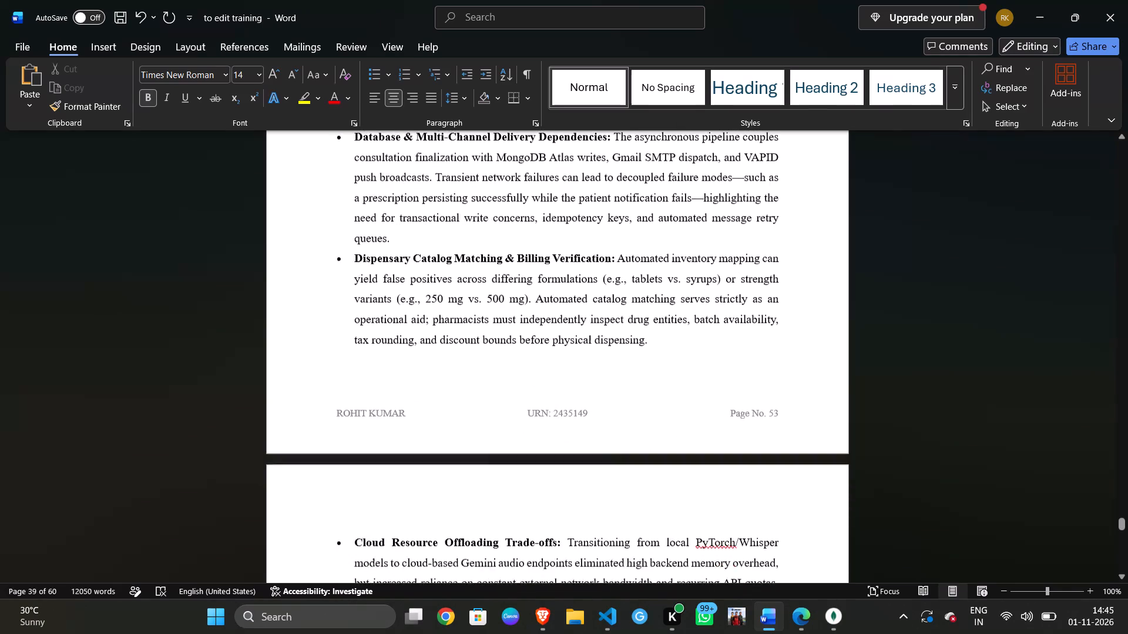
{"action": "scroll", "coordinate": [552, 433], "scroll_direction": "down", "scroll_amount": 8}
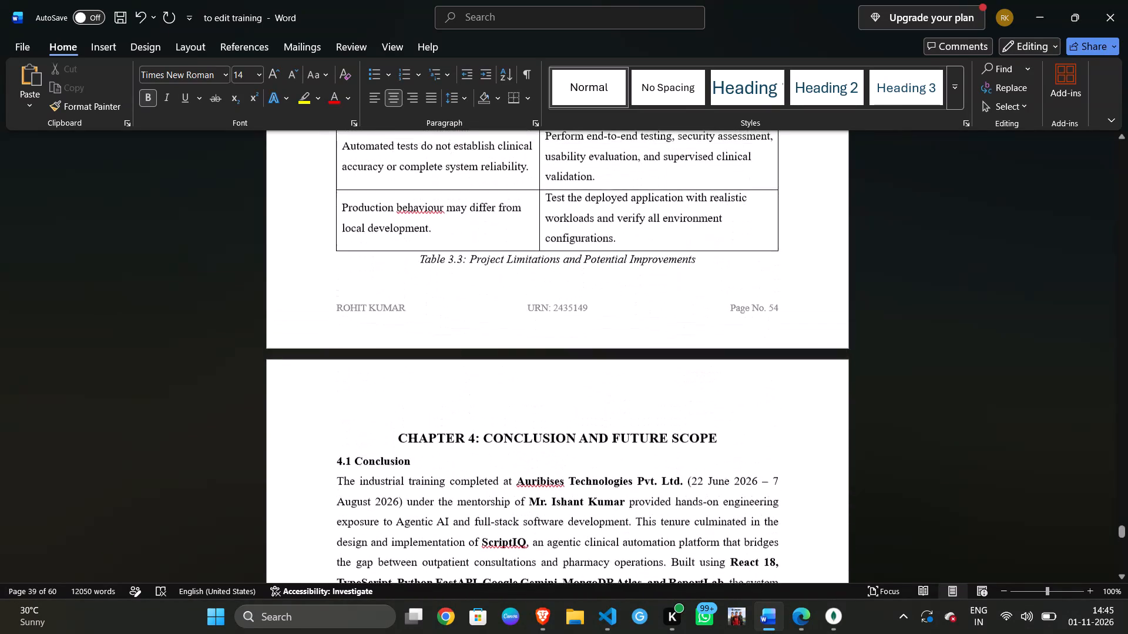
Look through the report from Chapter 4 to its end, examining the conclusion, references and Appendices A and B.
{"action": "scroll", "coordinate": [552, 433], "scroll_direction": "down", "scroll_amount": 8}
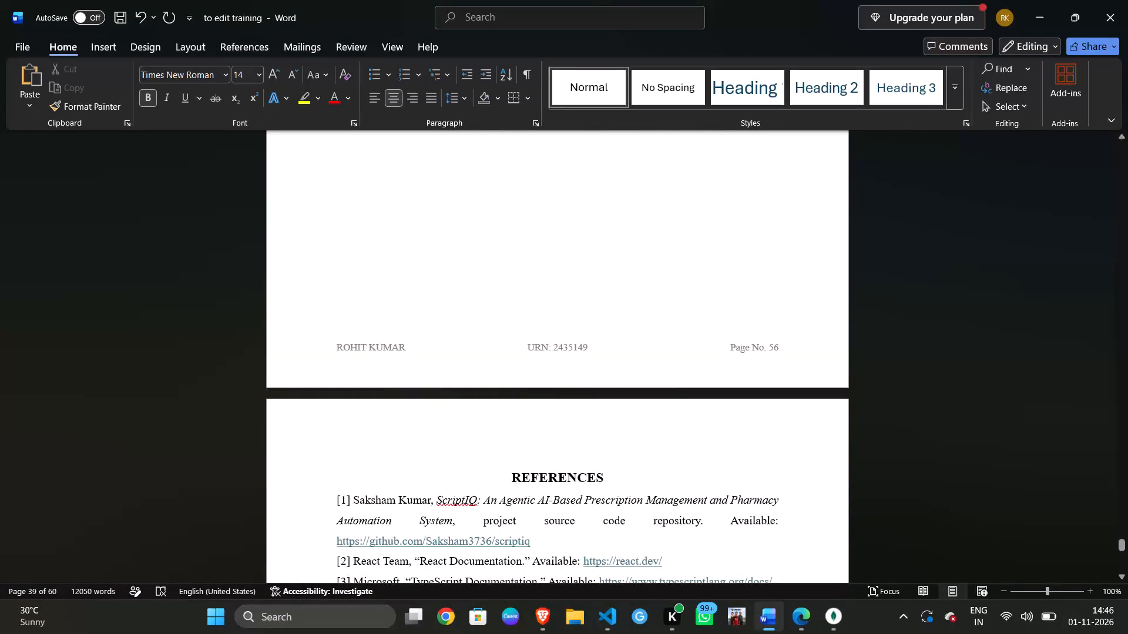
{"action": "scroll", "coordinate": [552, 433], "scroll_direction": "down", "scroll_amount": 2}
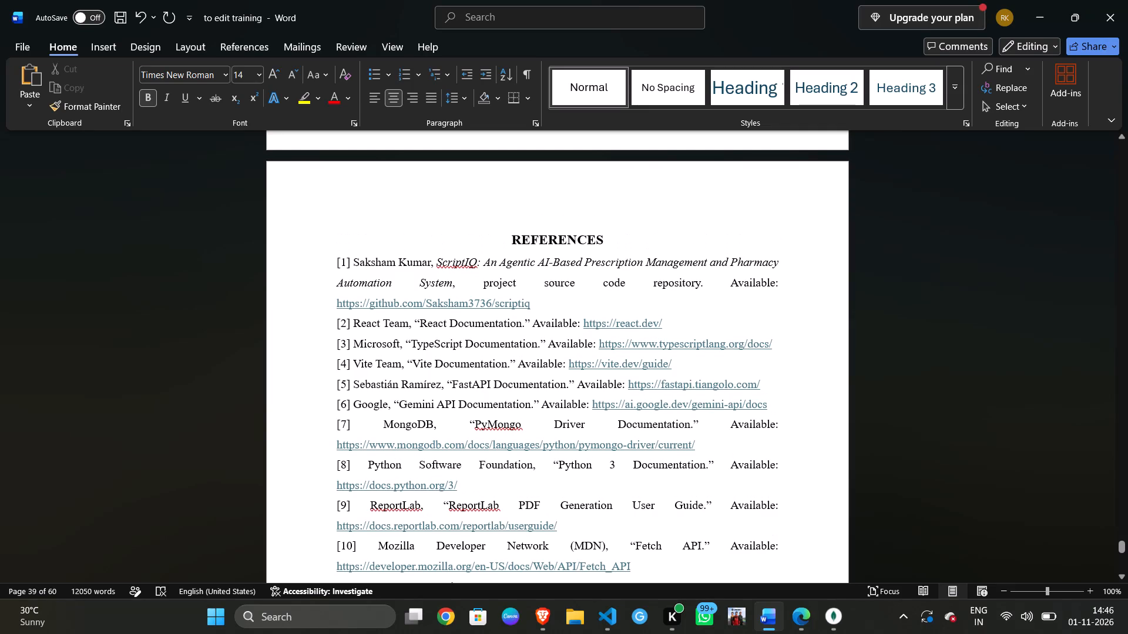
{"action": "scroll", "coordinate": [487, 375], "scroll_direction": "down", "scroll_amount": 1}
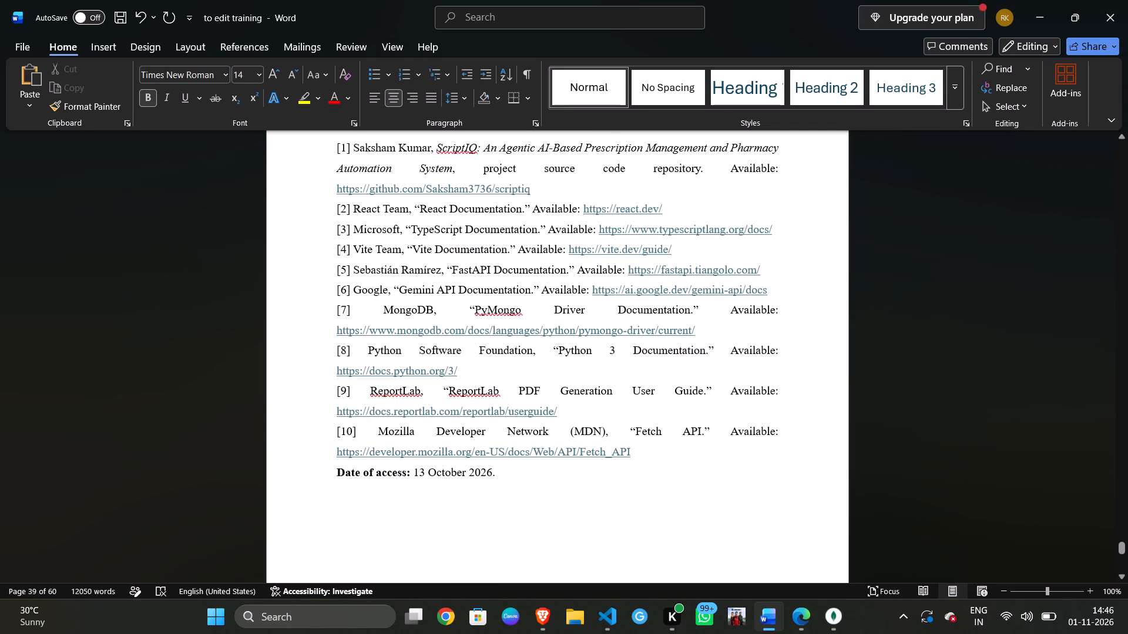
{"action": "scroll", "coordinate": [487, 375], "scroll_direction": "down", "scroll_amount": 3}
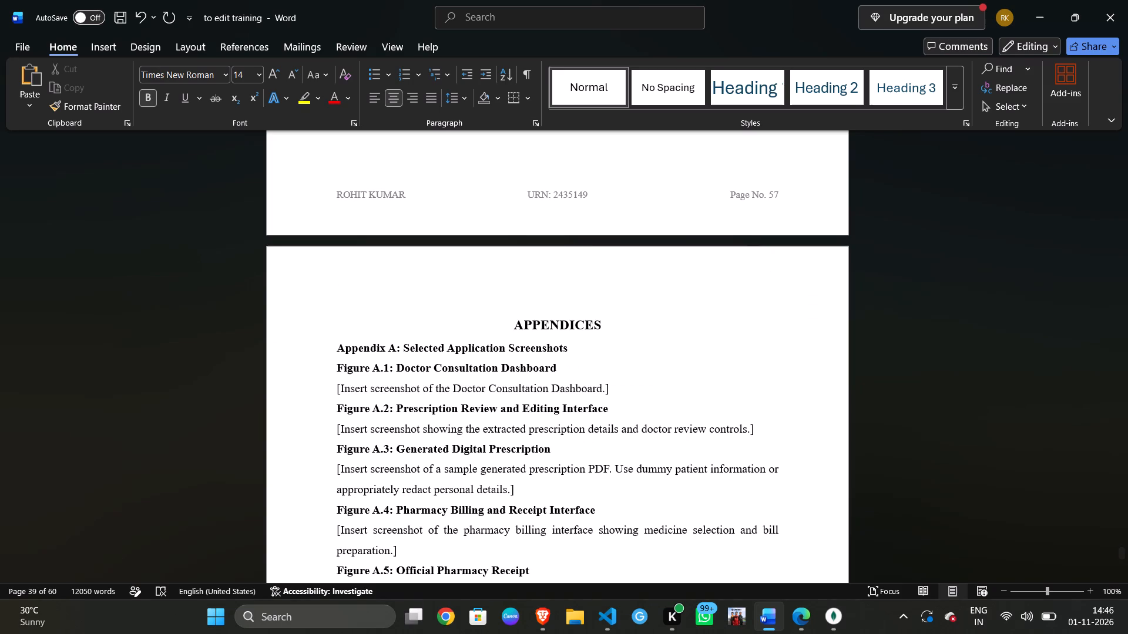
{"action": "scroll", "coordinate": [487, 375], "scroll_direction": "down", "scroll_amount": 3}
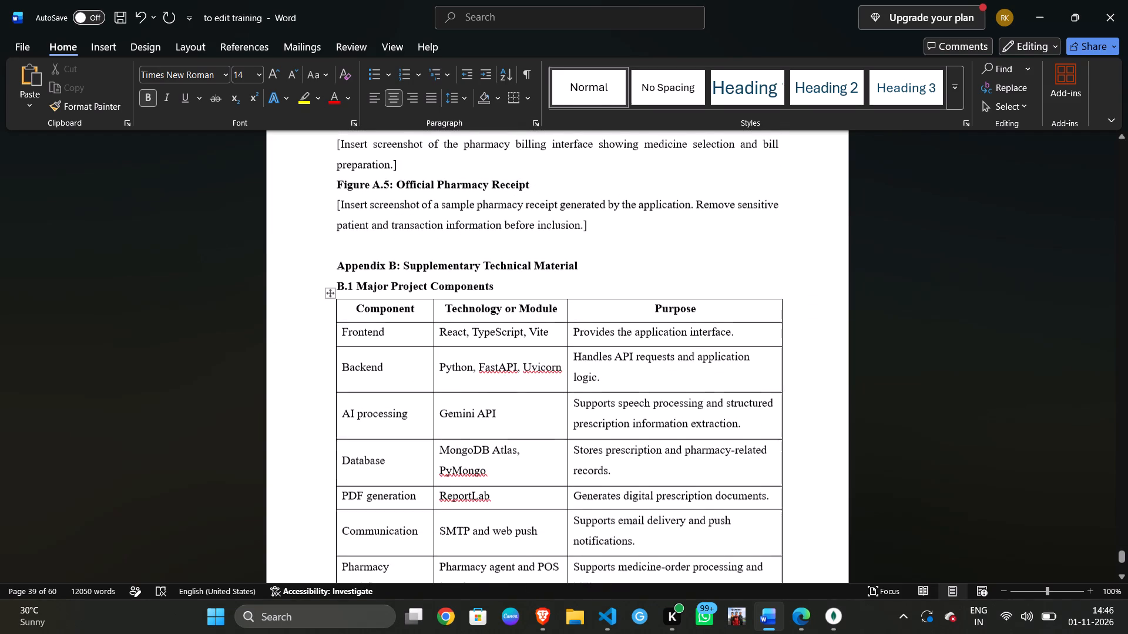
{"action": "scroll", "coordinate": [487, 375], "scroll_direction": "down", "scroll_amount": 3}
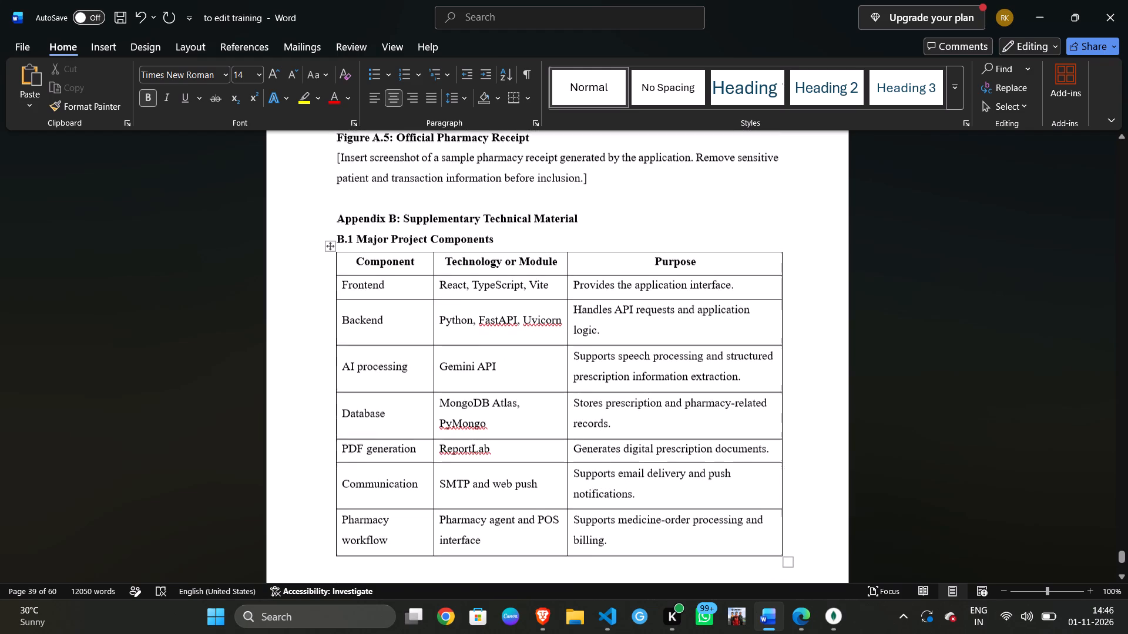
{"action": "scroll", "coordinate": [487, 375], "scroll_direction": "down", "scroll_amount": 2}
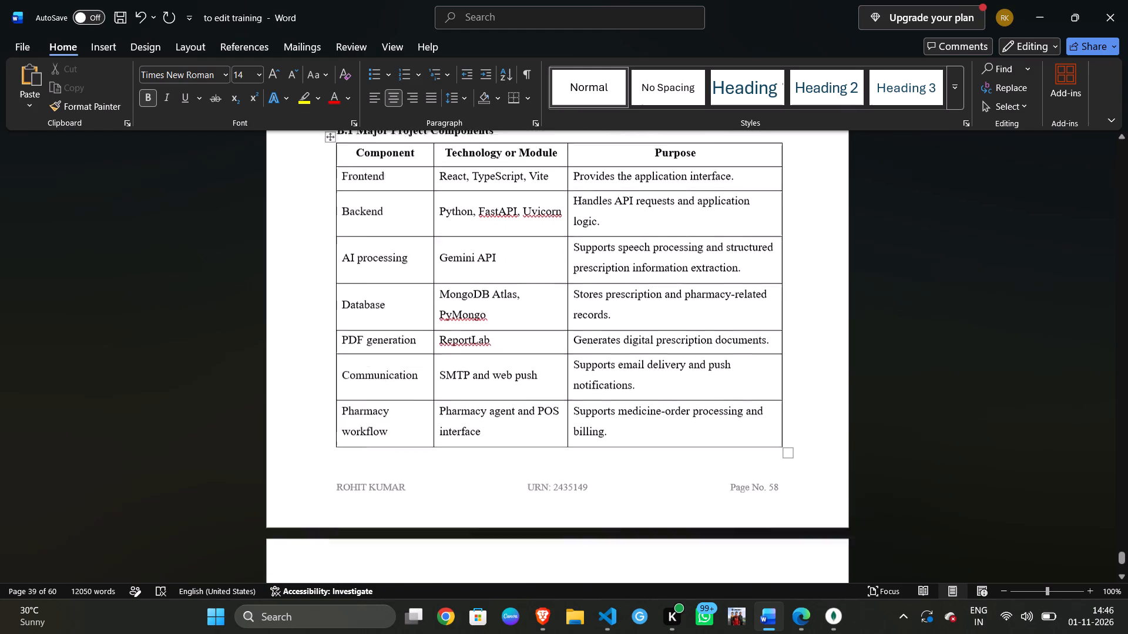
{"action": "scroll", "coordinate": [487, 375], "scroll_direction": "down", "scroll_amount": 2}
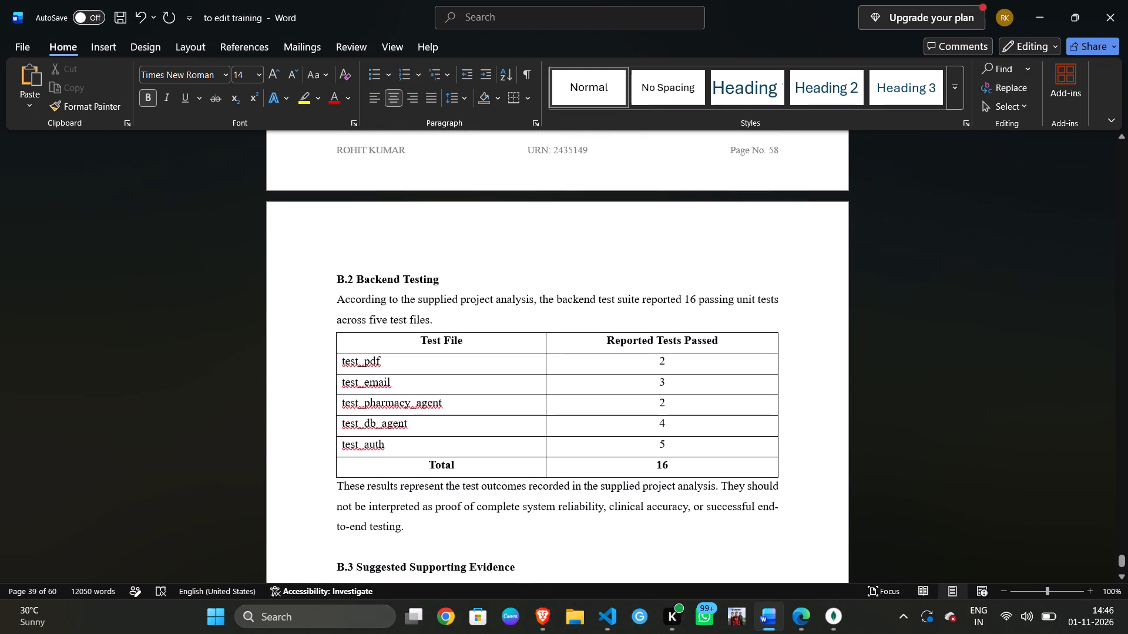
{"action": "scroll", "coordinate": [487, 375], "scroll_direction": "down", "scroll_amount": 4}
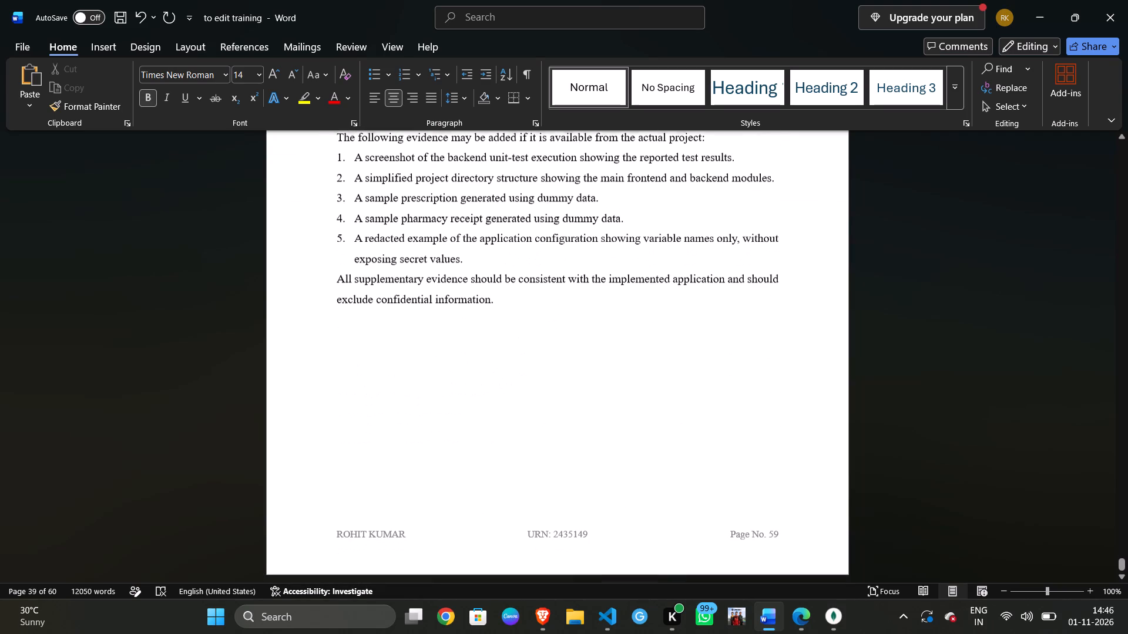
{"action": "scroll", "coordinate": [487, 375], "scroll_direction": "down", "scroll_amount": 2}
{"action": "scroll", "coordinate": [487, 375], "scroll_direction": "up", "scroll_amount": 2}
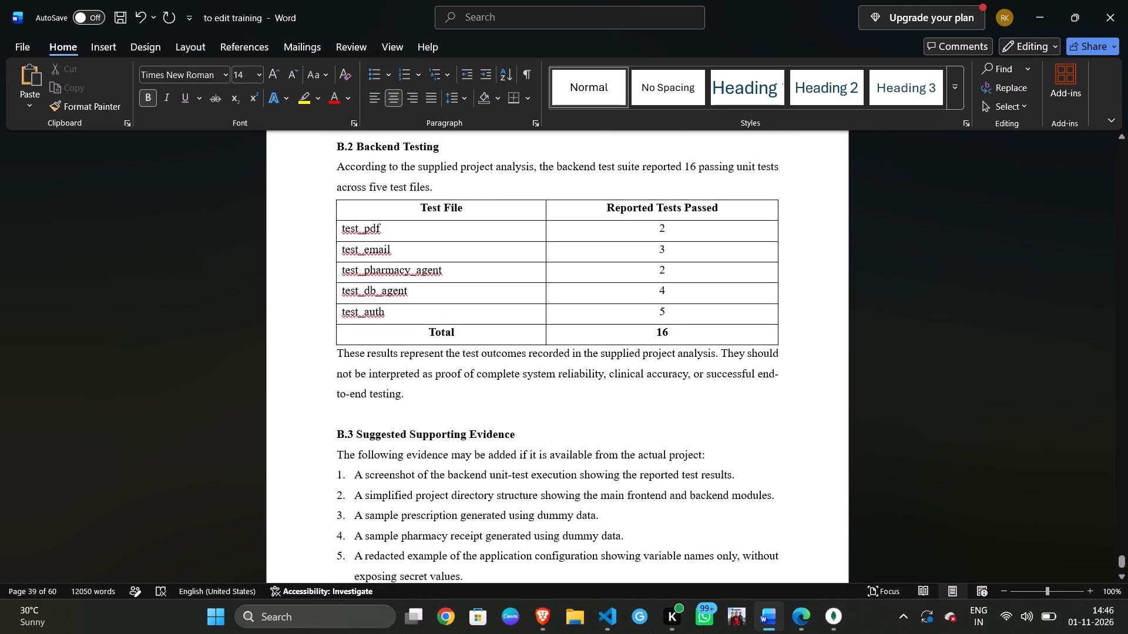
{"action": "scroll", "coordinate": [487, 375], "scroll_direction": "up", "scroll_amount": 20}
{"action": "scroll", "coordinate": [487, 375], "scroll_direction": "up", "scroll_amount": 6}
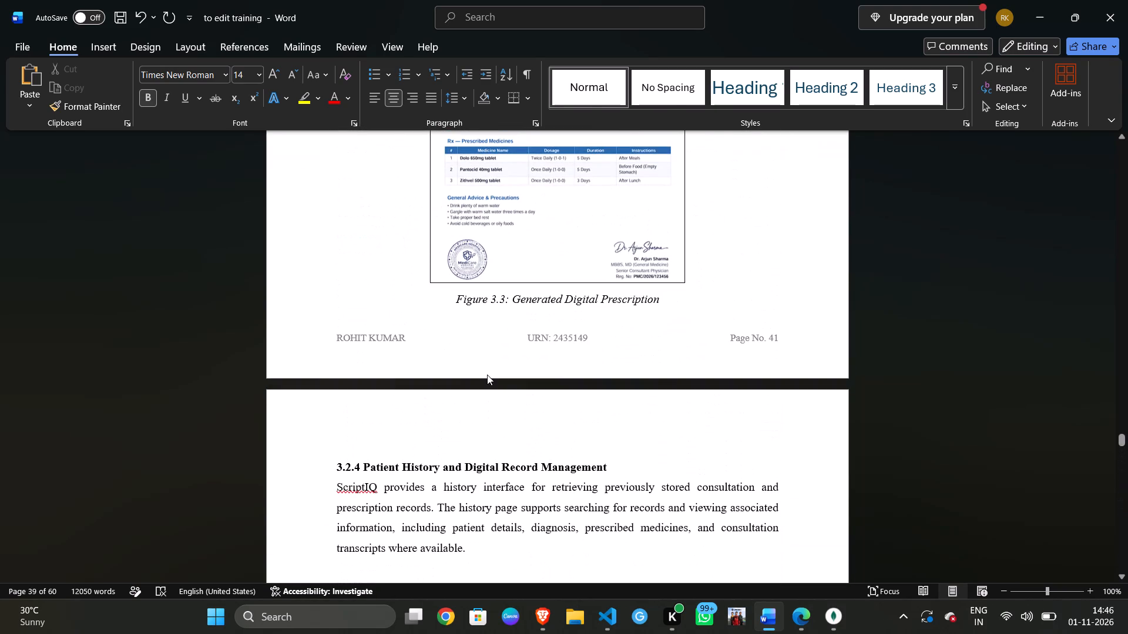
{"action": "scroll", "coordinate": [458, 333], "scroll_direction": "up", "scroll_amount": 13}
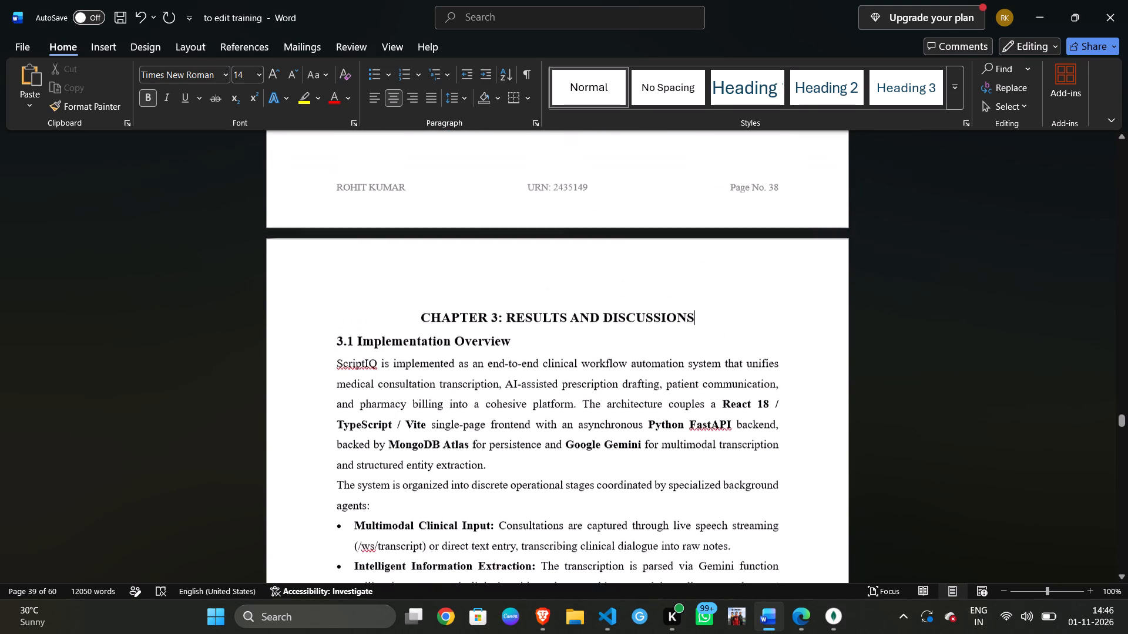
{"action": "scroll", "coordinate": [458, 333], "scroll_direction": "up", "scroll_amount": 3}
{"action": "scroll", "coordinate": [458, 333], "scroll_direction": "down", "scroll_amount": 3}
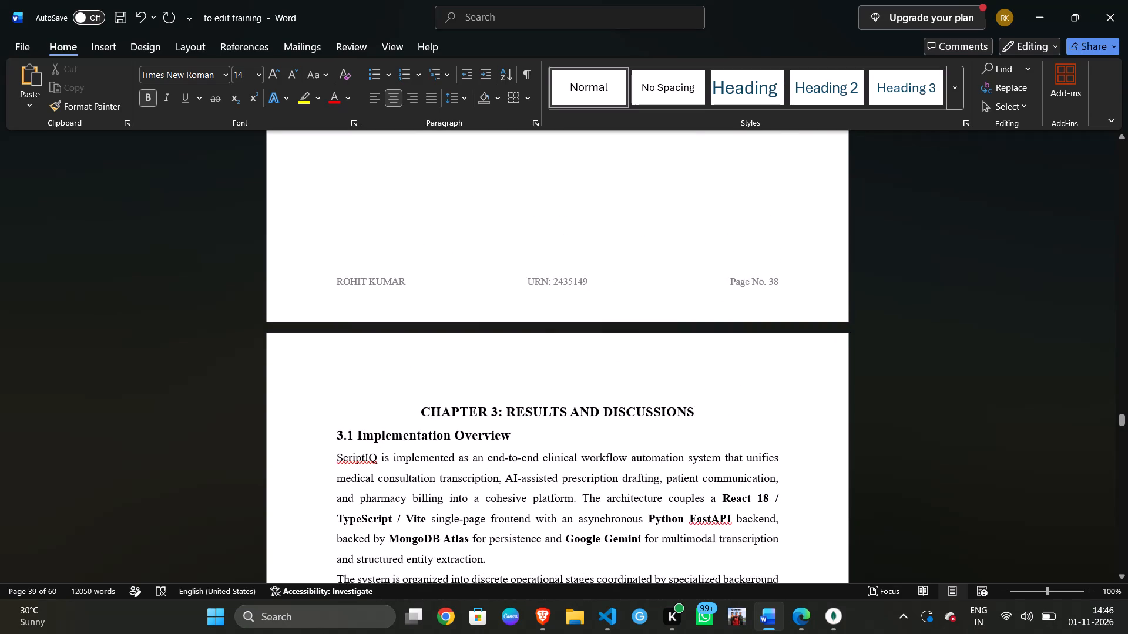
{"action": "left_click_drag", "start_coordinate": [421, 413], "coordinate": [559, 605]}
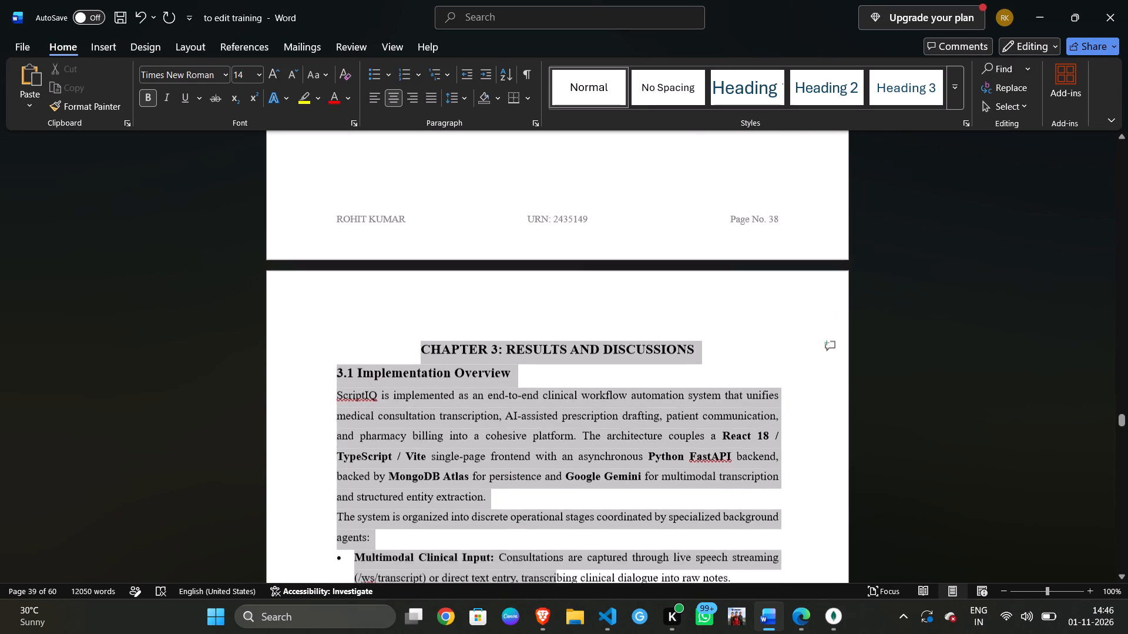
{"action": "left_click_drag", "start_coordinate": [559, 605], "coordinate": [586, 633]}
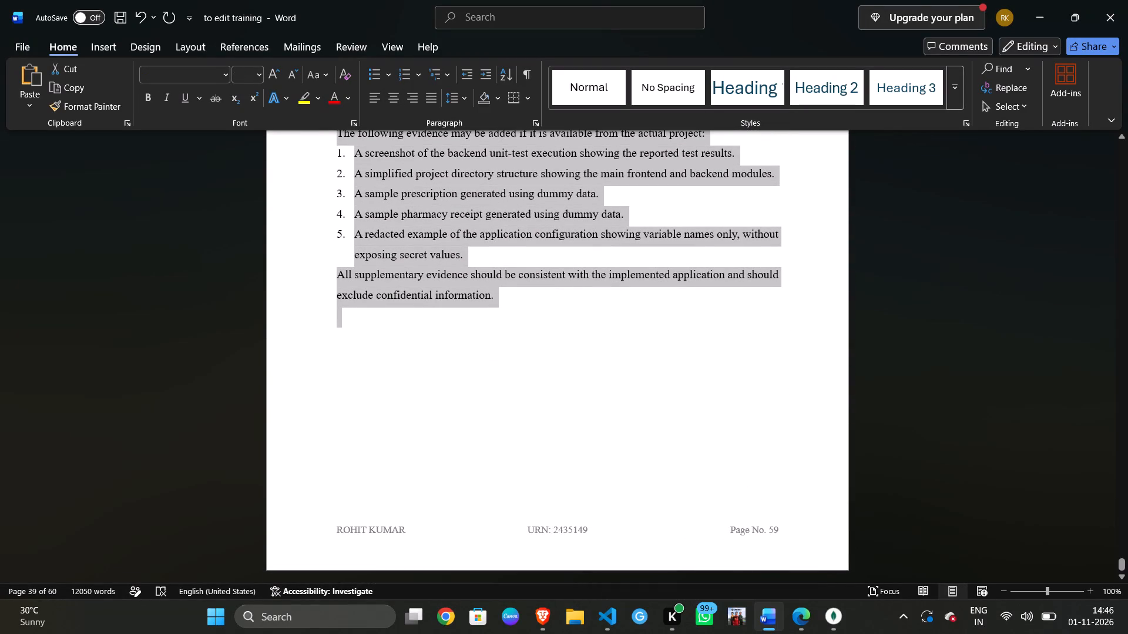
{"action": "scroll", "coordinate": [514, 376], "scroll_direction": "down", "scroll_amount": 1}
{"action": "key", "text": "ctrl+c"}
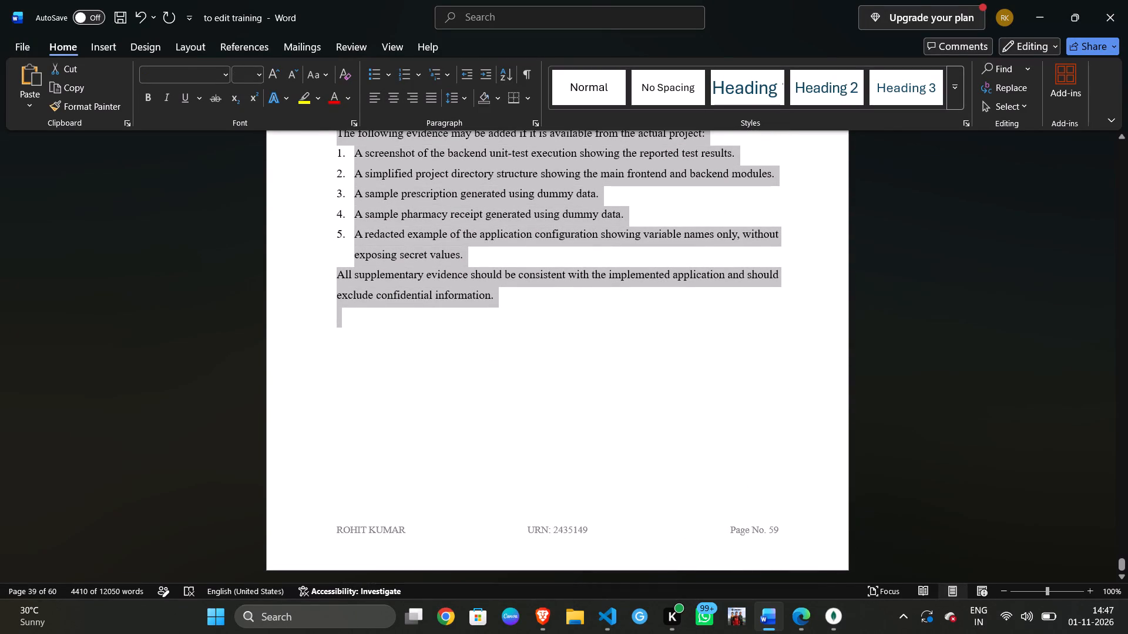